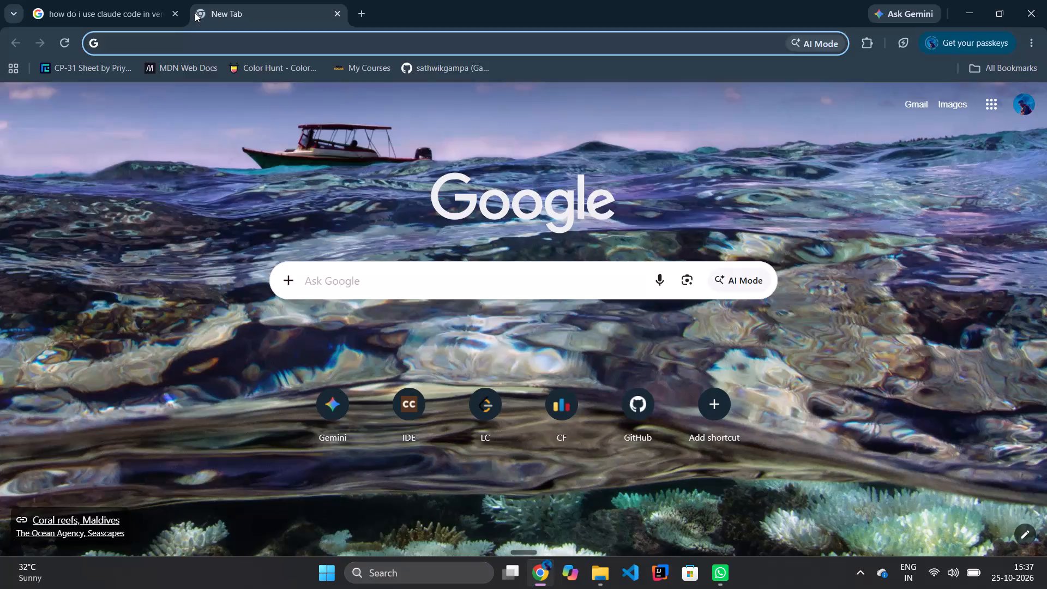
# Search the web for "pdf to word" and open the iLovePDF converter.
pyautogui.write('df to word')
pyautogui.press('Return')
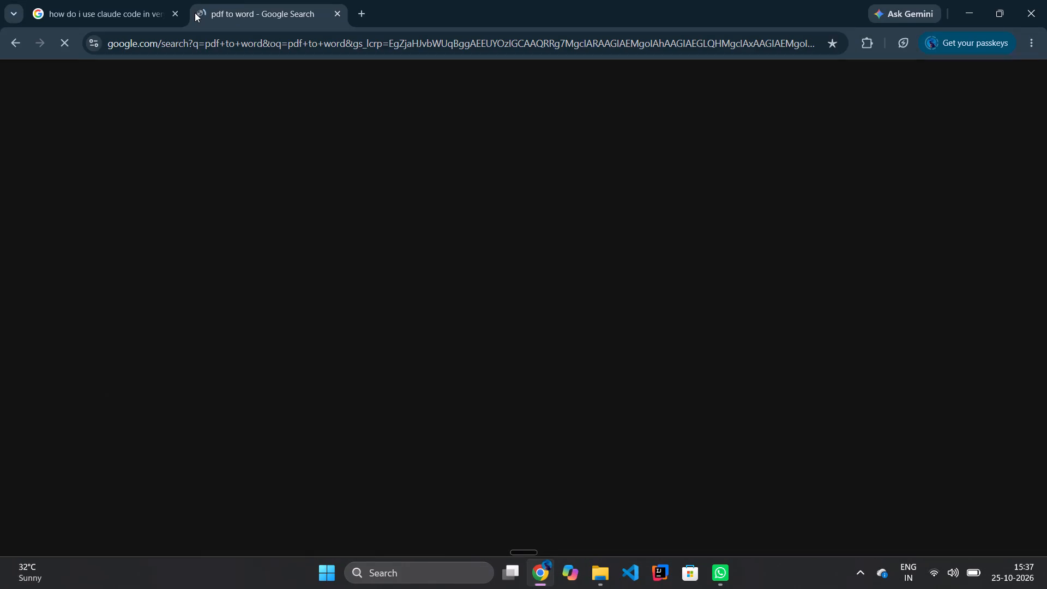
pyautogui.click(316, 214)
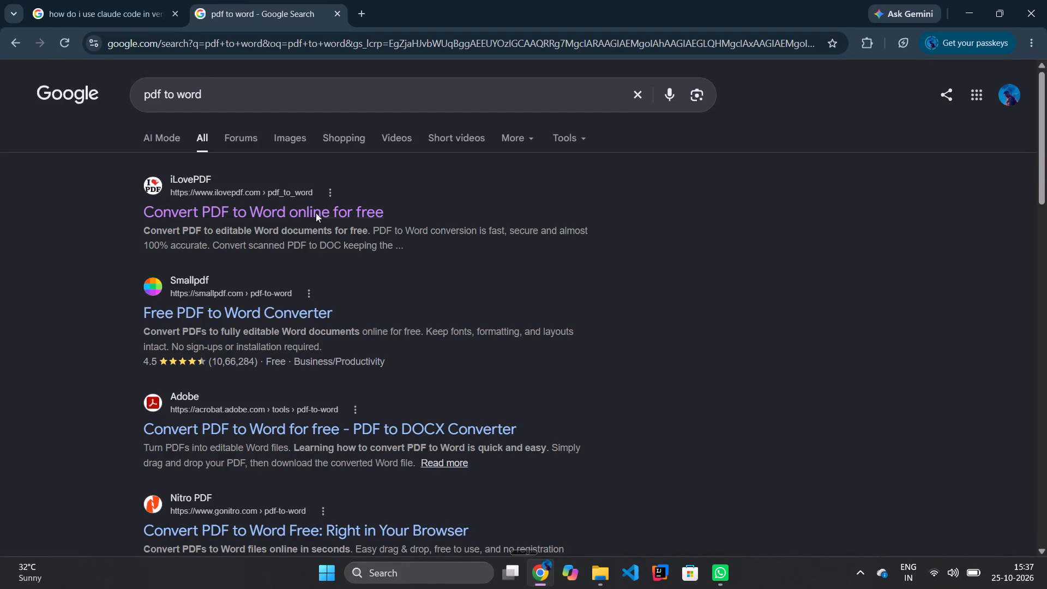
# Load the CN CBP PDF from Documents > 3-1 > CN into the PDF to Word converter.
pyautogui.click(447, 251)
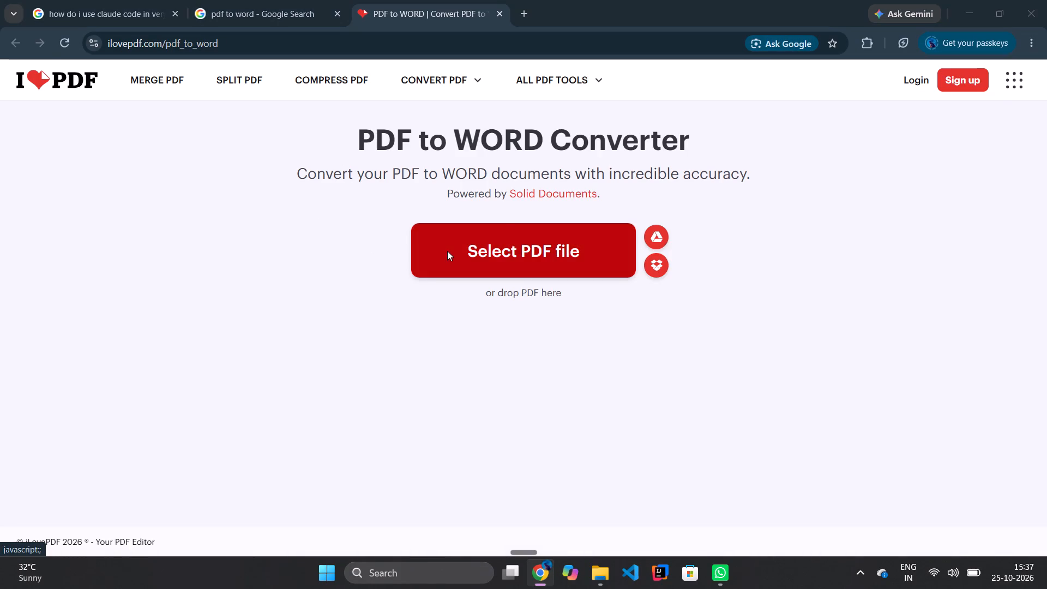
pyautogui.click(137, 280)
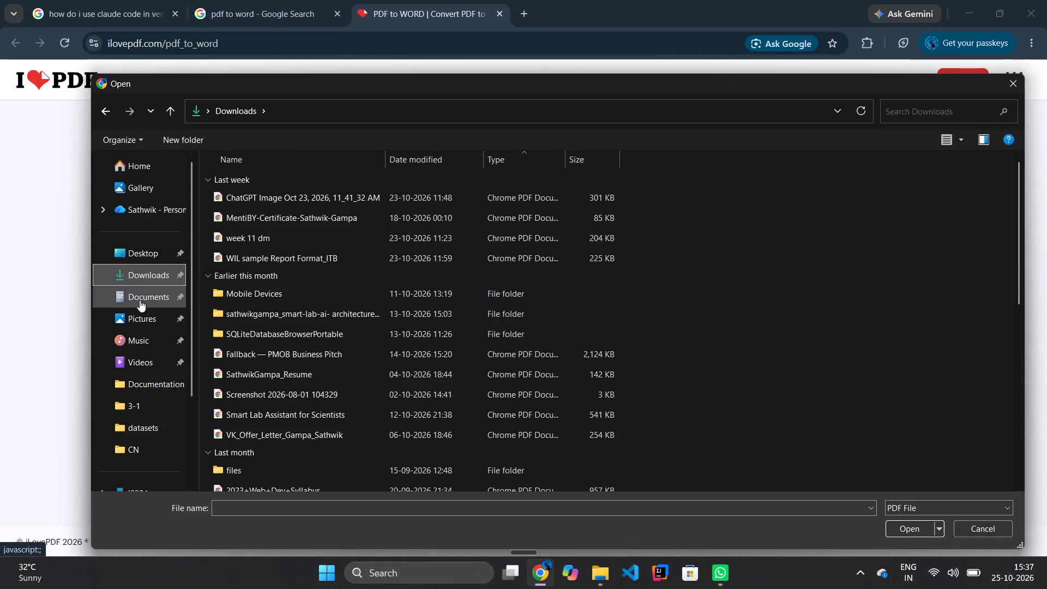
pyautogui.click(155, 303)
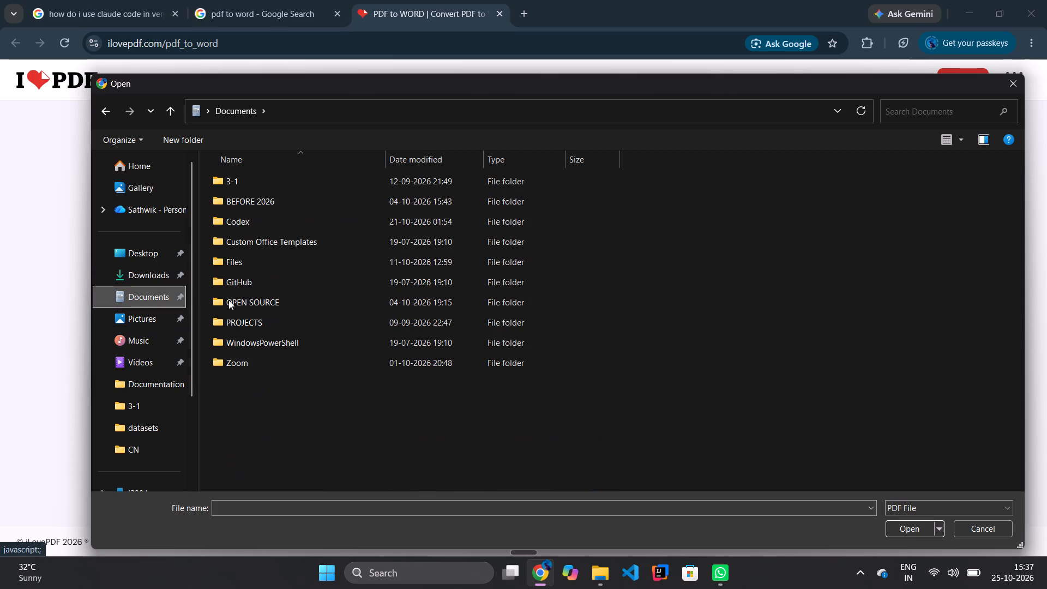
pyautogui.doubleClick(243, 186)
pyautogui.doubleClick(253, 203)
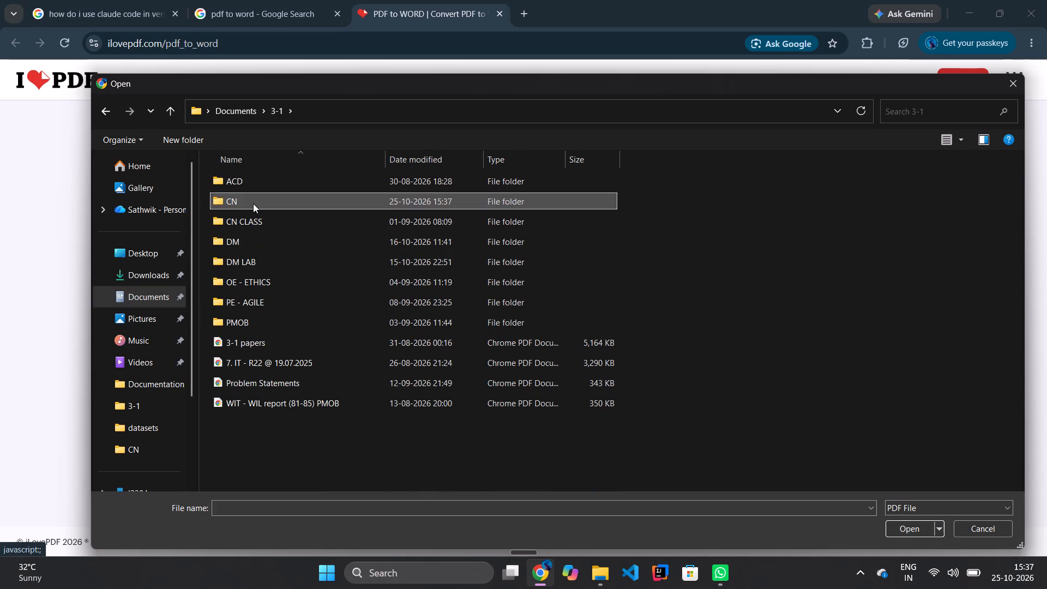
pyautogui.click(265, 185)
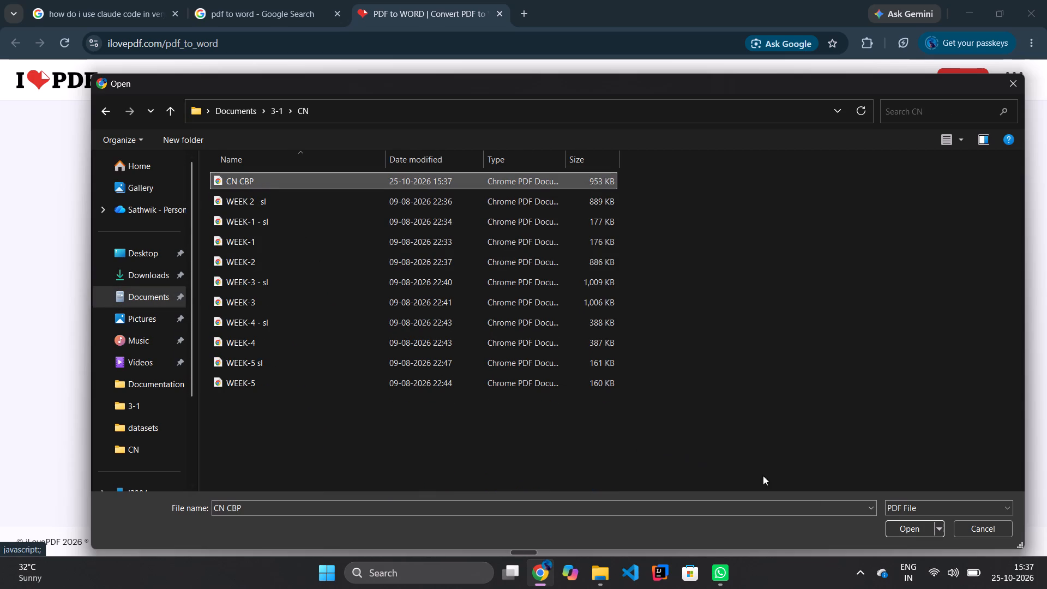
pyautogui.click(896, 528)
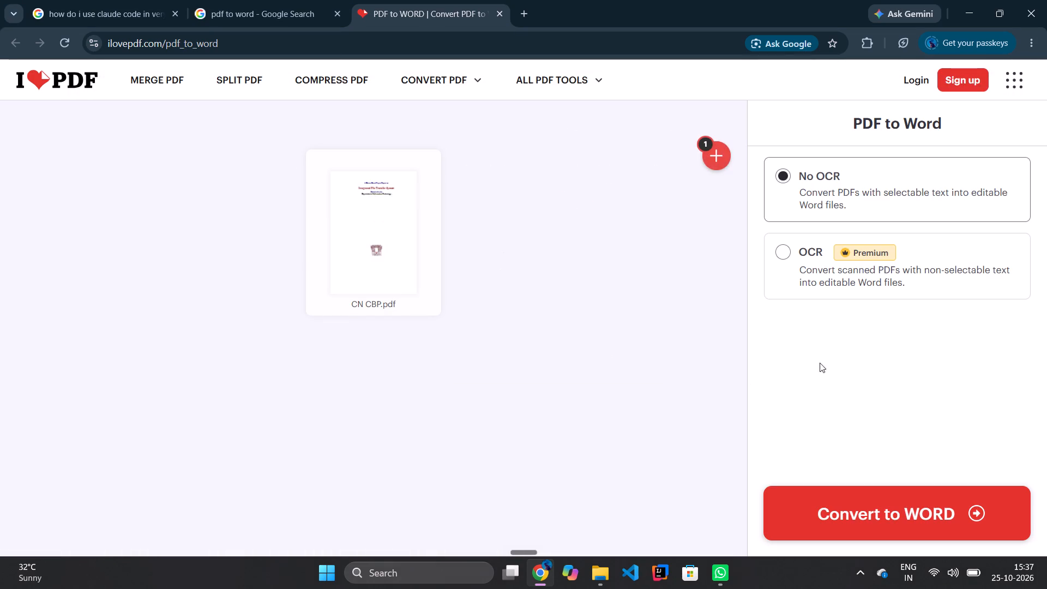
# Convert CN CBP.pdf to Word, download the result, and close the converter and search results pages.
pyautogui.click(823, 502)
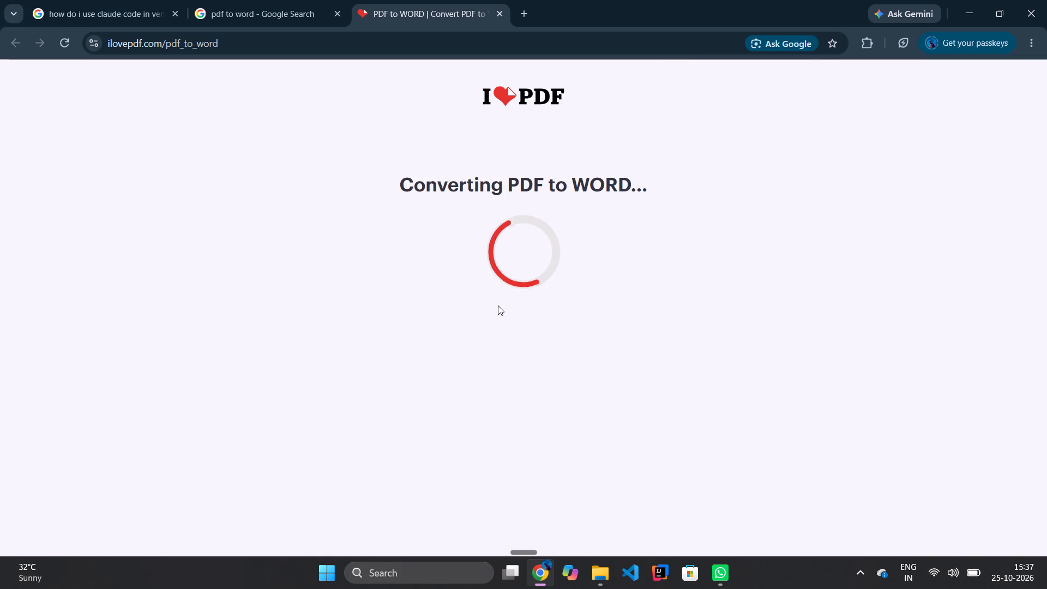
pyautogui.click(478, 201)
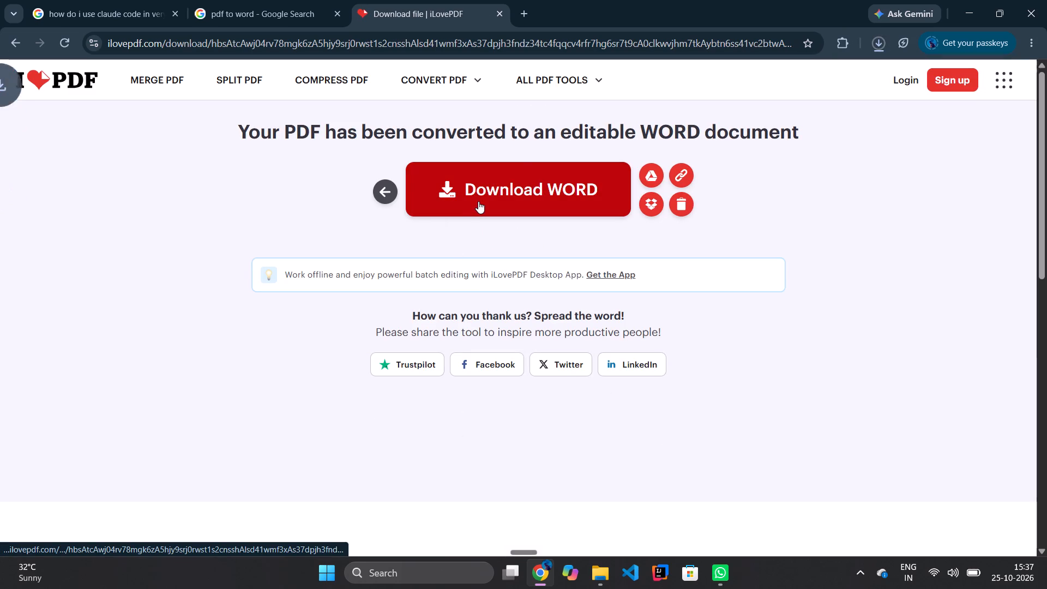
pyautogui.click(499, 10)
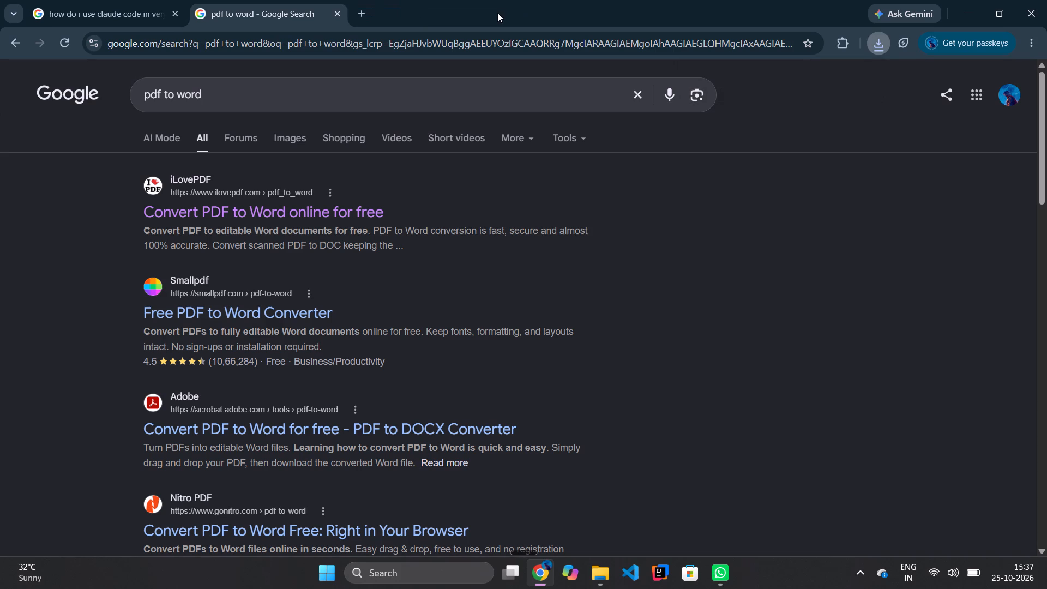
pyautogui.click(339, 16)
# Open the converted CN CBP Word document from the Downloads folder in Word and enable editing.
pyautogui.hotkey('alt', 'Tab')
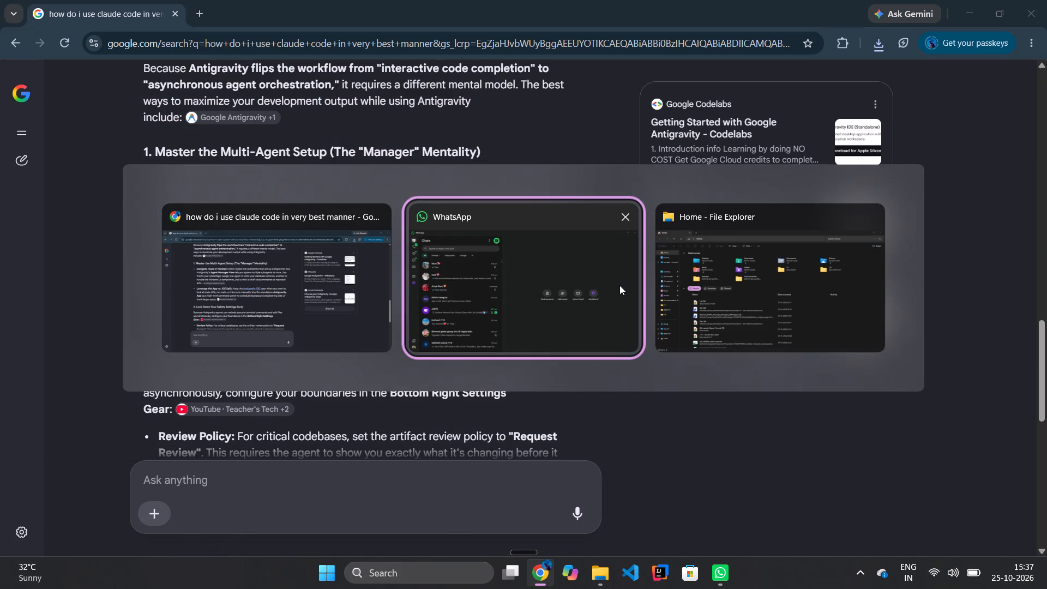
pyautogui.hotkey('alt', 'Tab')
pyautogui.click(66, 206)
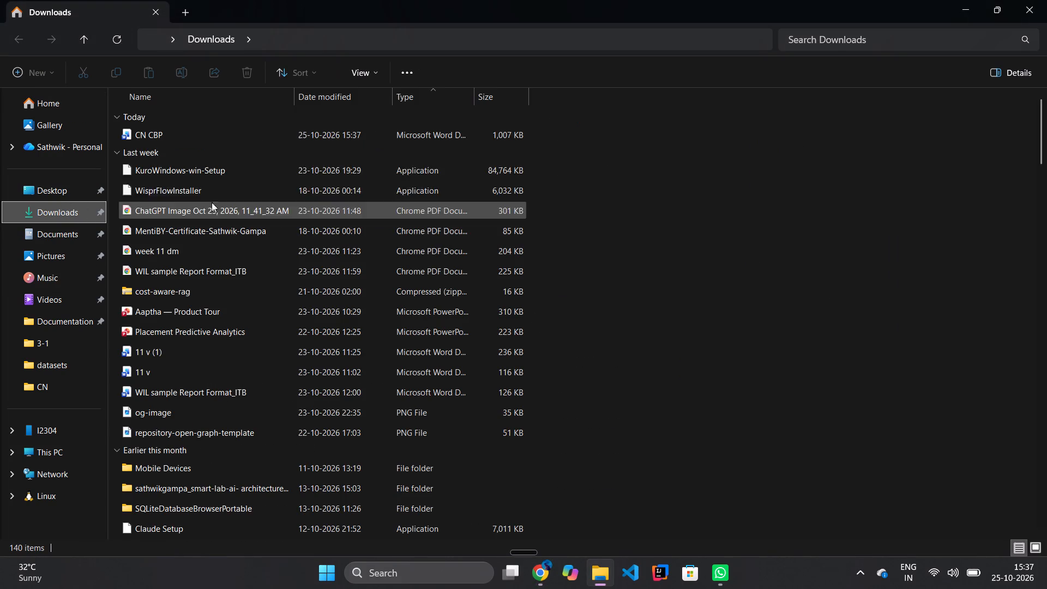
pyautogui.doubleClick(207, 137)
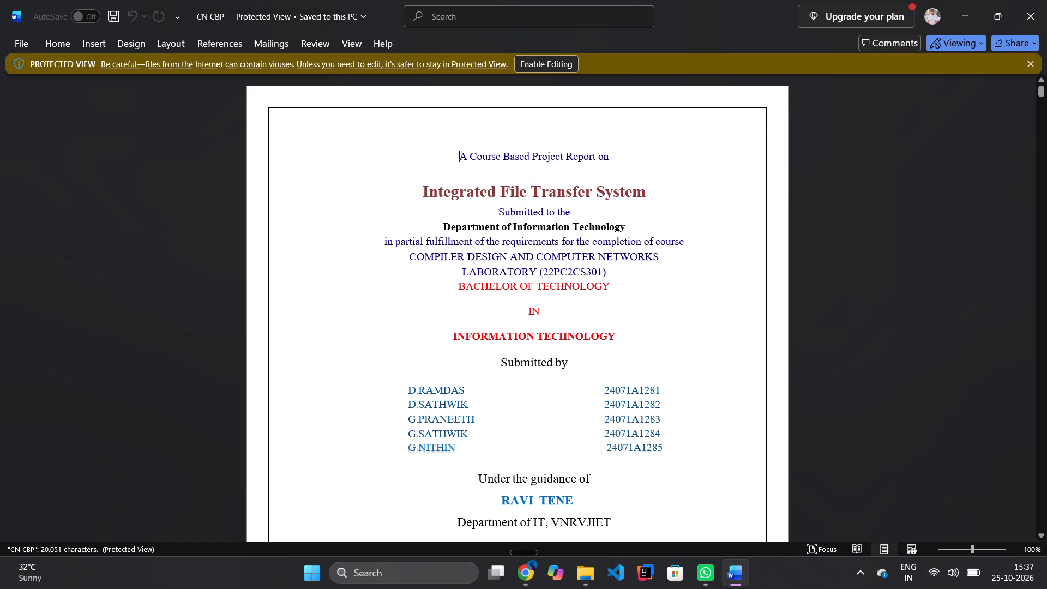
pyautogui.click(539, 70)
# Adjust the spacing before the last roll number in the cover page's "Submitted by" list to align it with those above.
pyautogui.scroll(-2, 534, 243)
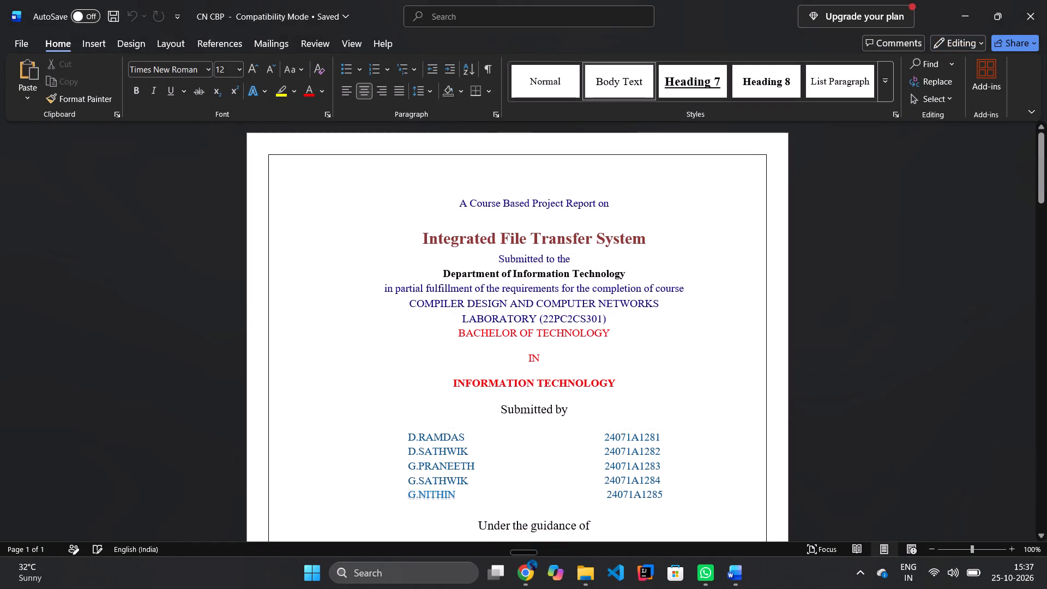
pyautogui.scroll(-1, 549, 326)
pyautogui.click(606, 399)
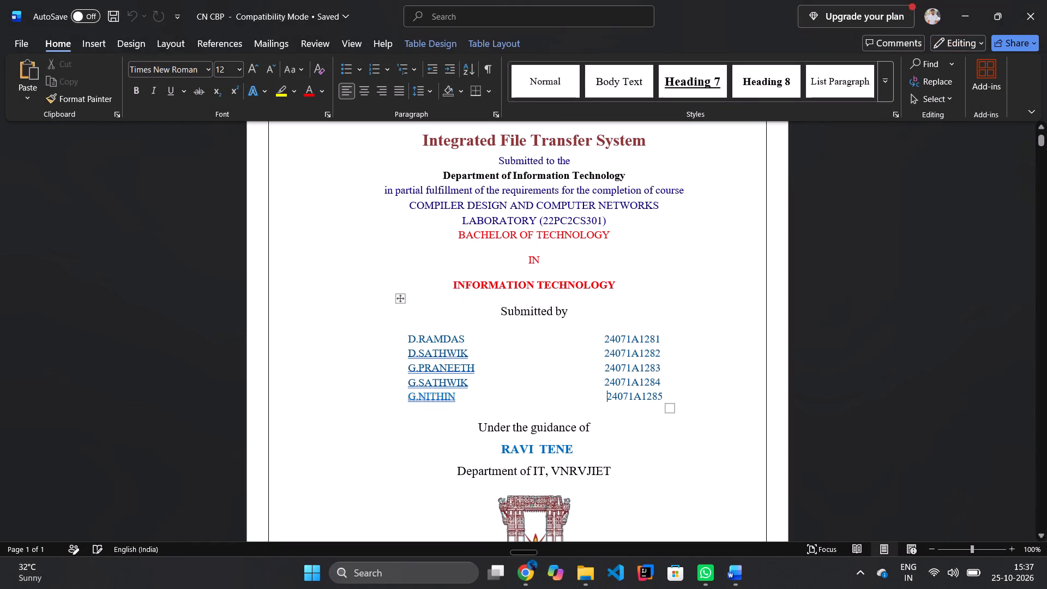
pyautogui.press('\\')
pyautogui.press('BackSpace')
pyautogui.press('BackSpace')
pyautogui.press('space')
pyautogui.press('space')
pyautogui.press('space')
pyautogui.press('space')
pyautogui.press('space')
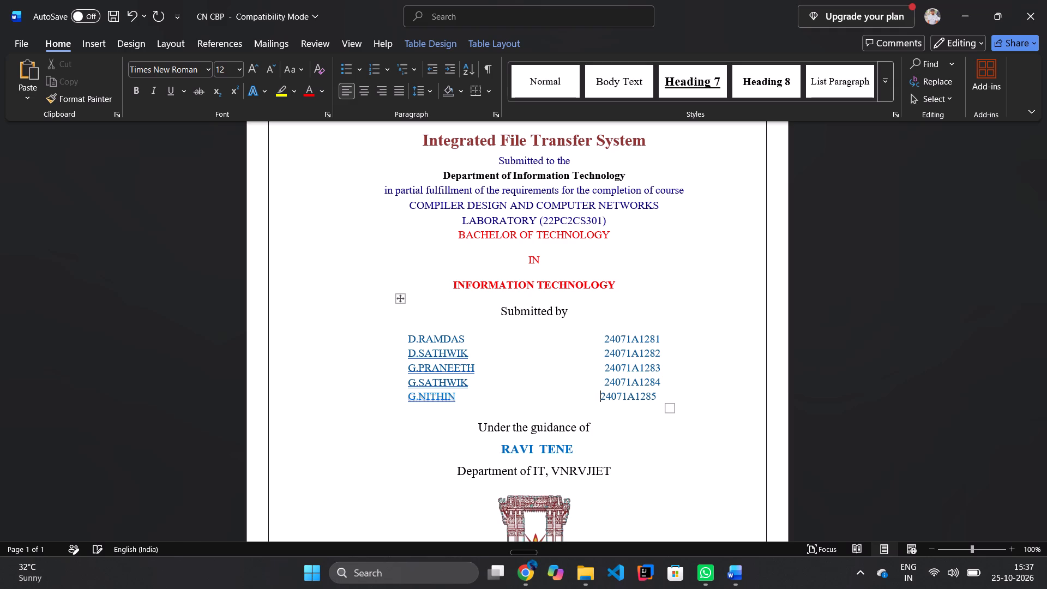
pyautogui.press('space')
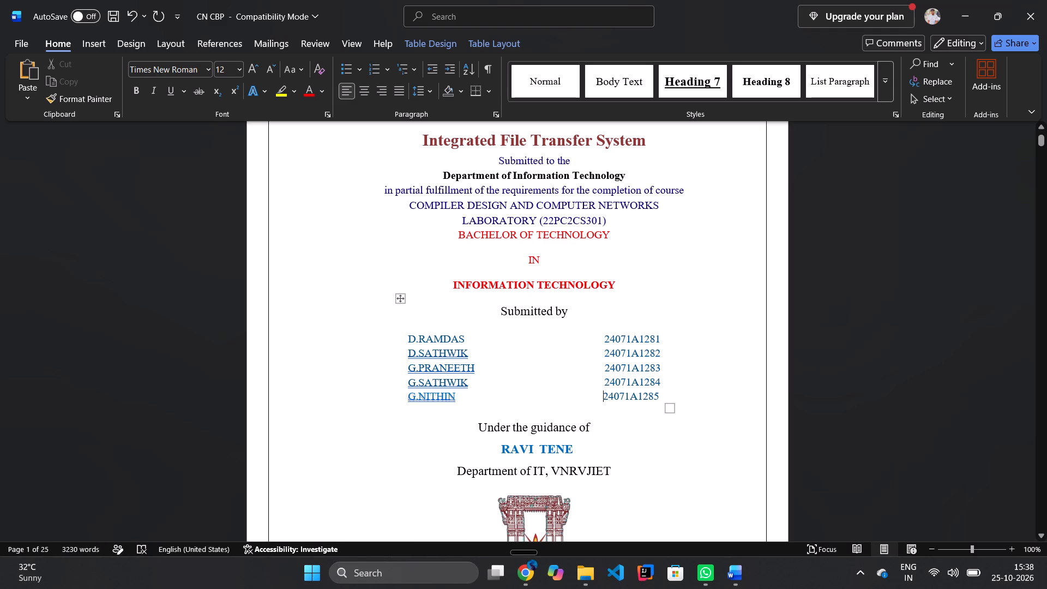
# Insert "Mr ." before the guide's name under "Under the guidance of" on the cover page.
pyautogui.scroll(-1, 517, 450)
pyautogui.click(501, 420)
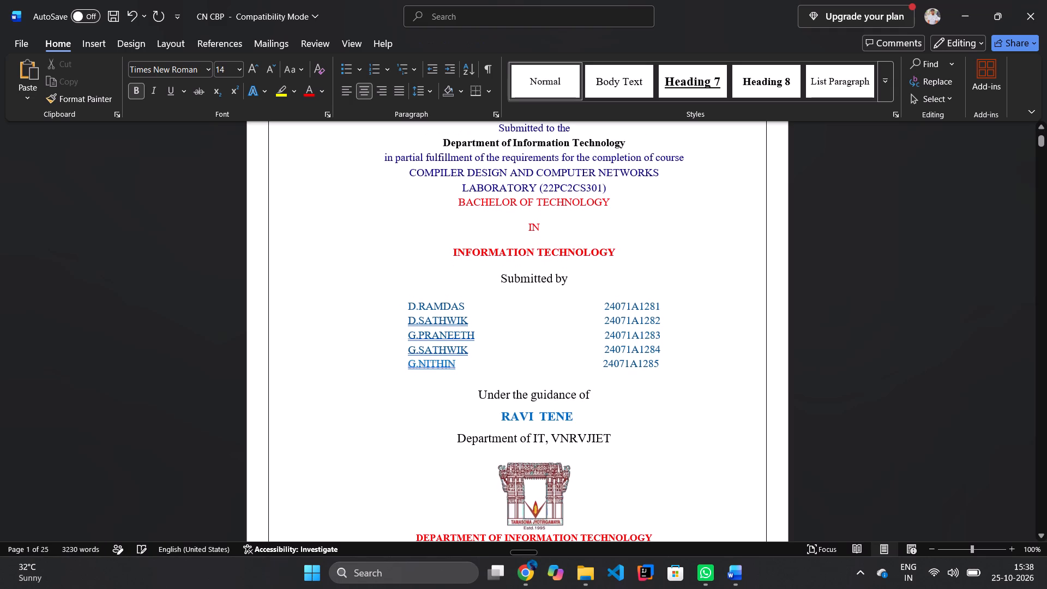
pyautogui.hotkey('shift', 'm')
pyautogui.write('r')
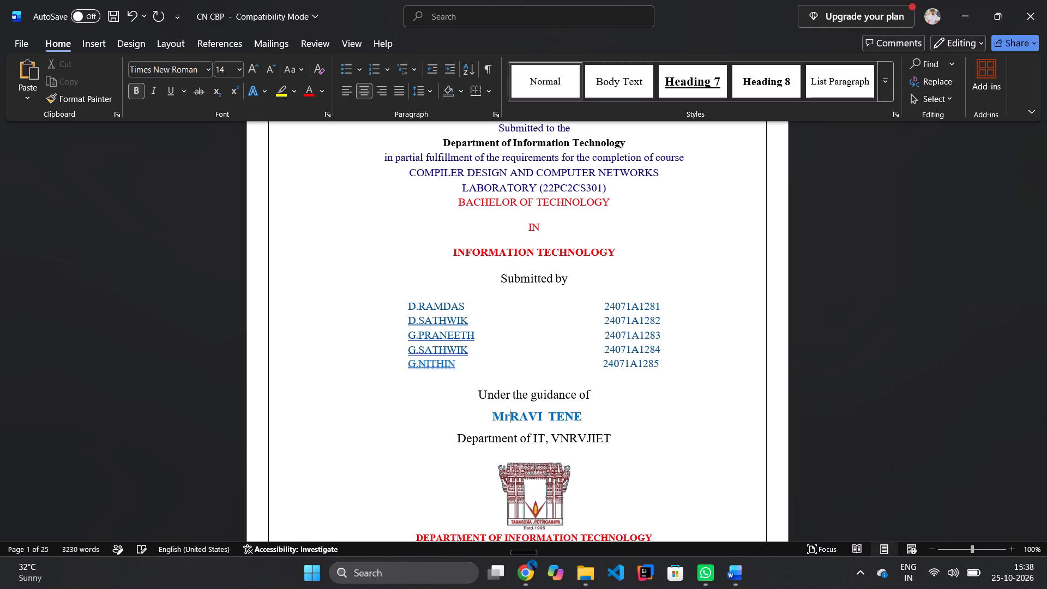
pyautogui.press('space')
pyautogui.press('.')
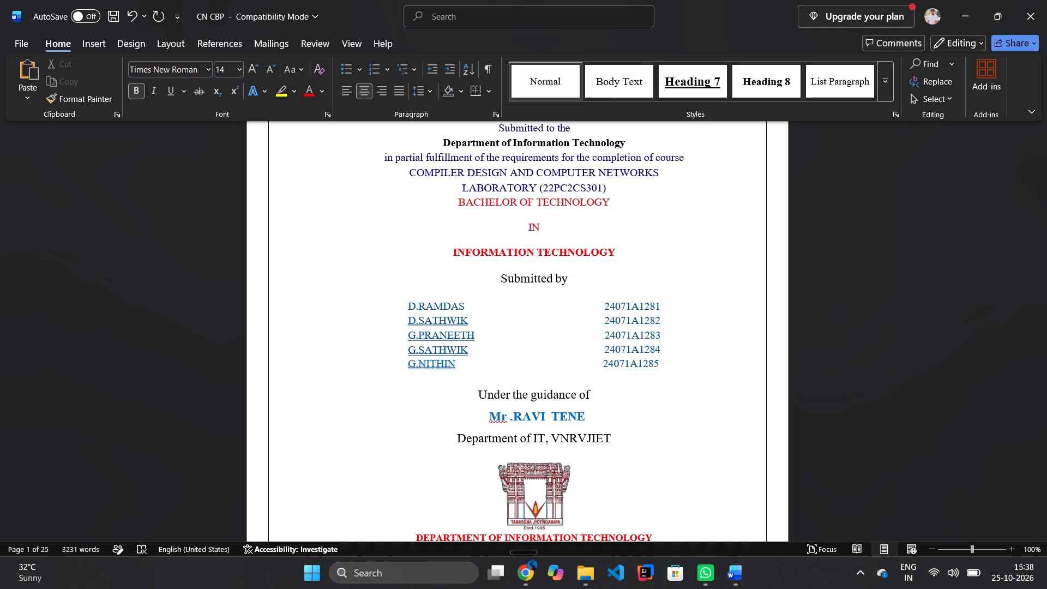
# Retype the guide's first name and surname on the cover page with only their initial letters capitalised.
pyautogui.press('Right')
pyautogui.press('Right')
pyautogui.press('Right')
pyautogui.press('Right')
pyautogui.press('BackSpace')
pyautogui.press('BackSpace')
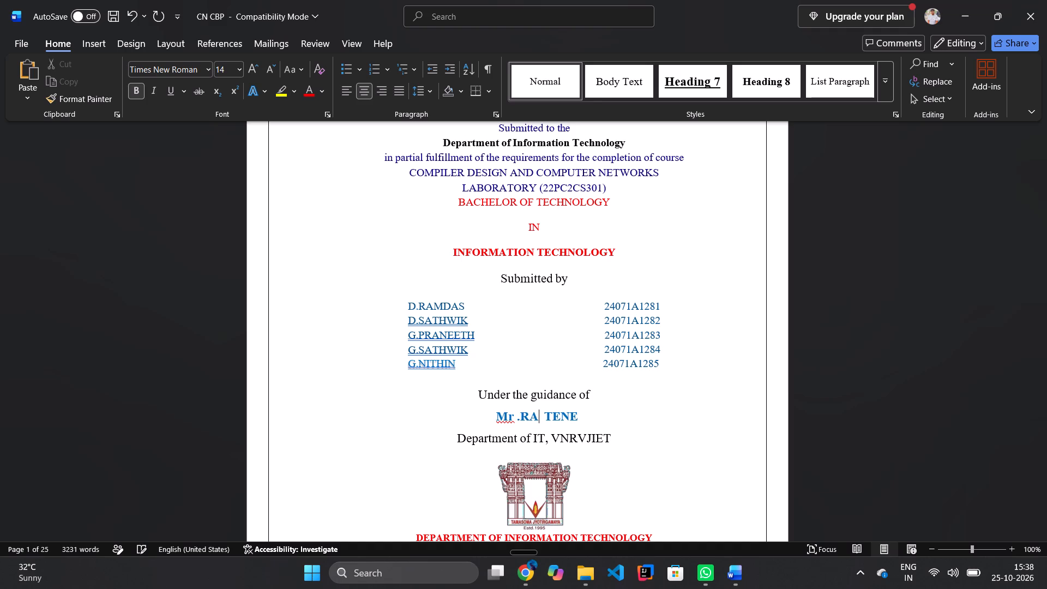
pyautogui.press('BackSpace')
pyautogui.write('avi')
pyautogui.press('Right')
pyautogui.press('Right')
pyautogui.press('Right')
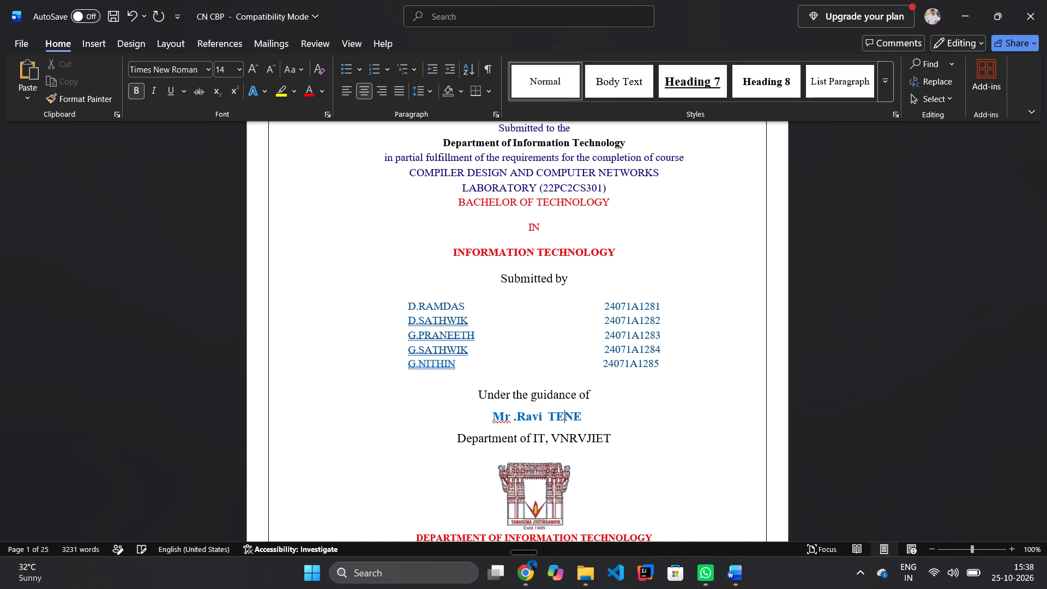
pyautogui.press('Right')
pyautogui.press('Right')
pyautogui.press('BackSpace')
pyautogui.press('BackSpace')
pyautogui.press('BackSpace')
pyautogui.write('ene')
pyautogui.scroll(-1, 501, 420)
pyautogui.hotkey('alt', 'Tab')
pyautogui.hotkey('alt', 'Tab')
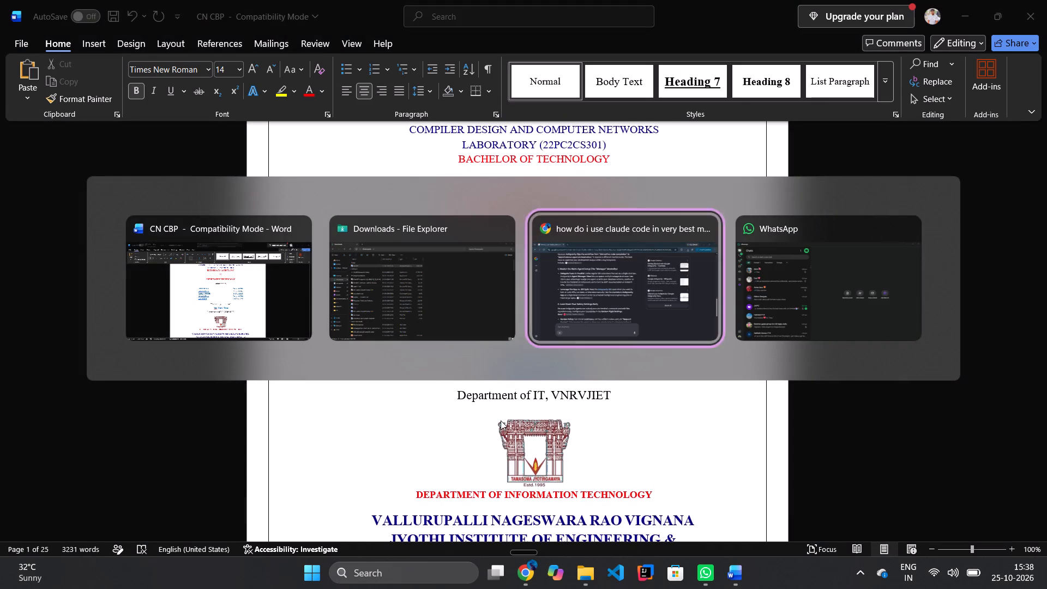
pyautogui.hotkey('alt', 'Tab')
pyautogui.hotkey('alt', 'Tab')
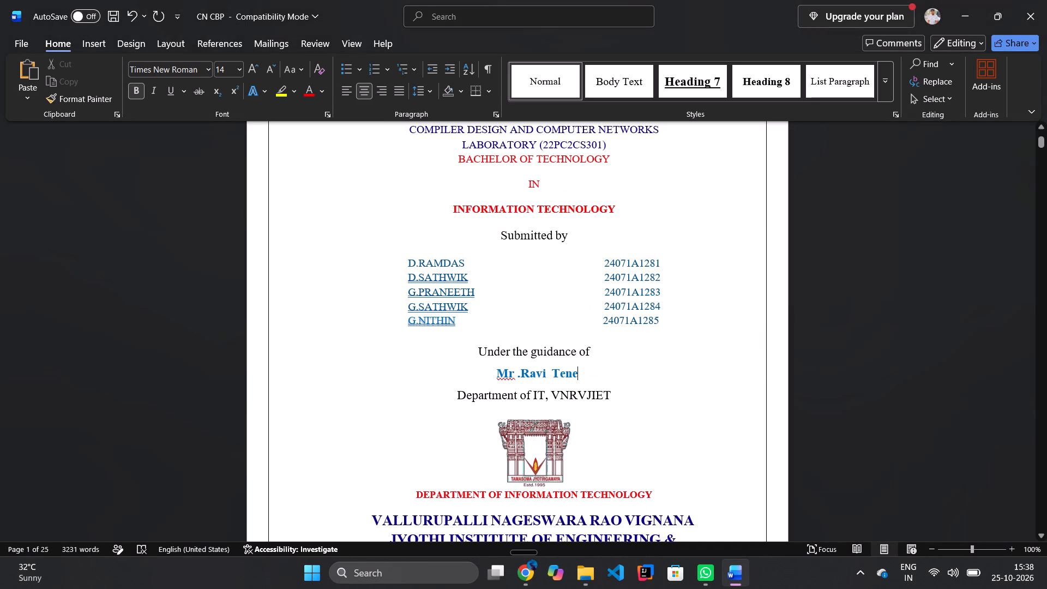
# Re-enter the space between the guide's first name and surname, and add a space after "Mr .".
pyautogui.press('Left')
pyautogui.press('Left')
pyautogui.press('Left')
pyautogui.press('Left')
pyautogui.press('BackSpace')
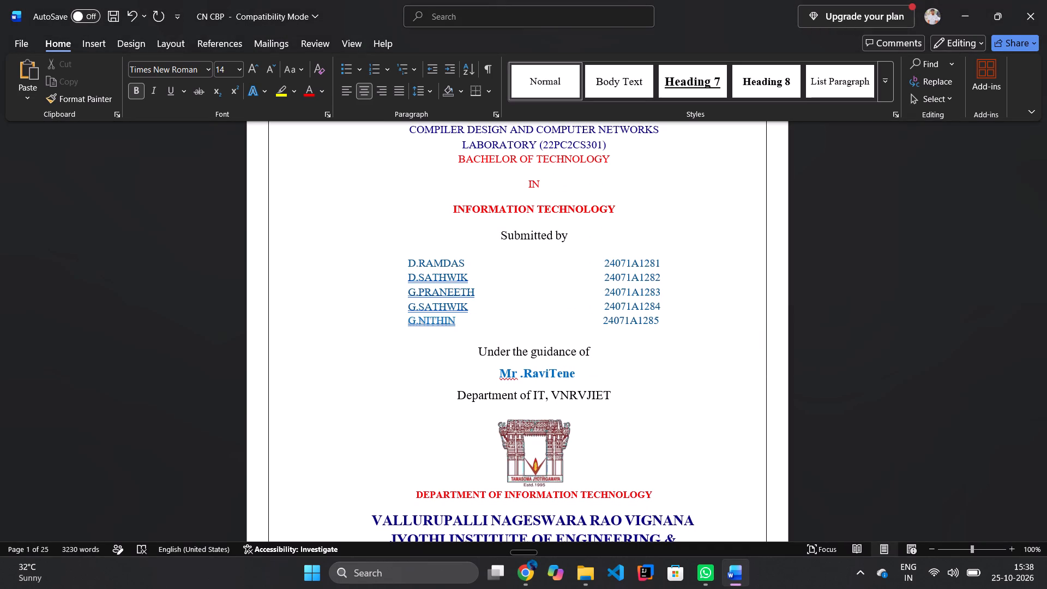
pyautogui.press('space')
pyautogui.press('Left')
pyautogui.press('Left')
pyautogui.press('Left')
pyautogui.press('Left')
pyautogui.press('Left')
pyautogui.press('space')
pyautogui.press('Left')
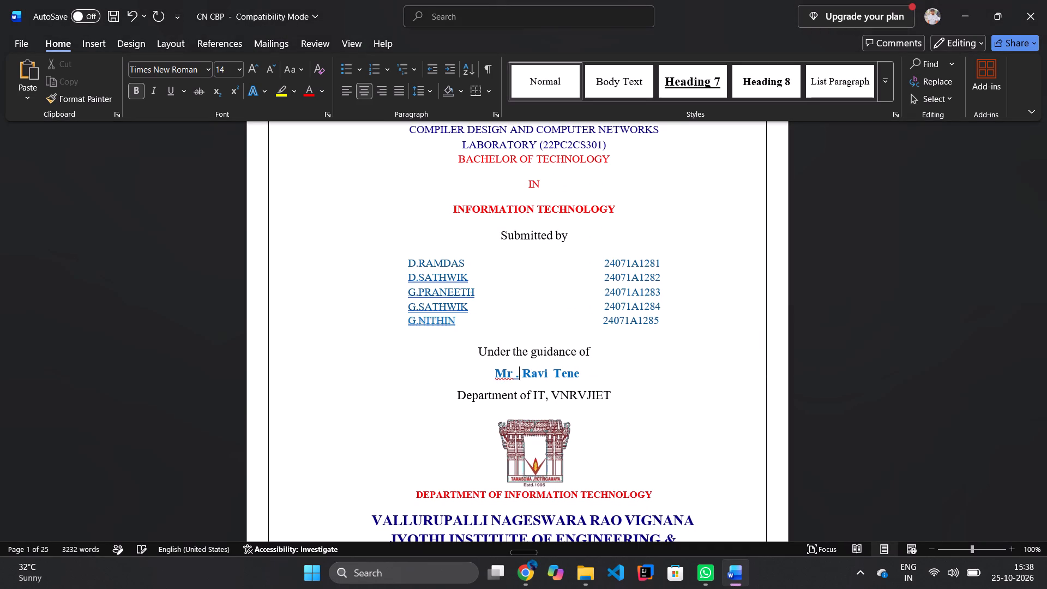
# Switch to File Explorer and open the DM CBP Word document from the Documentation folder of the PlacementX - DM CBP project.
pyautogui.scroll(-1, 520, 374)
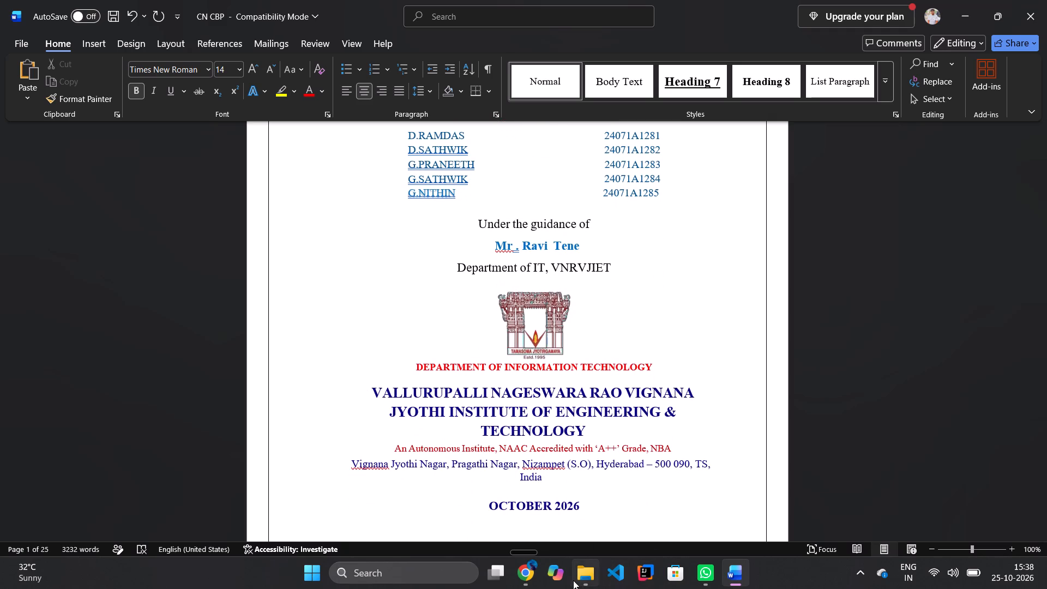
pyautogui.click(573, 580)
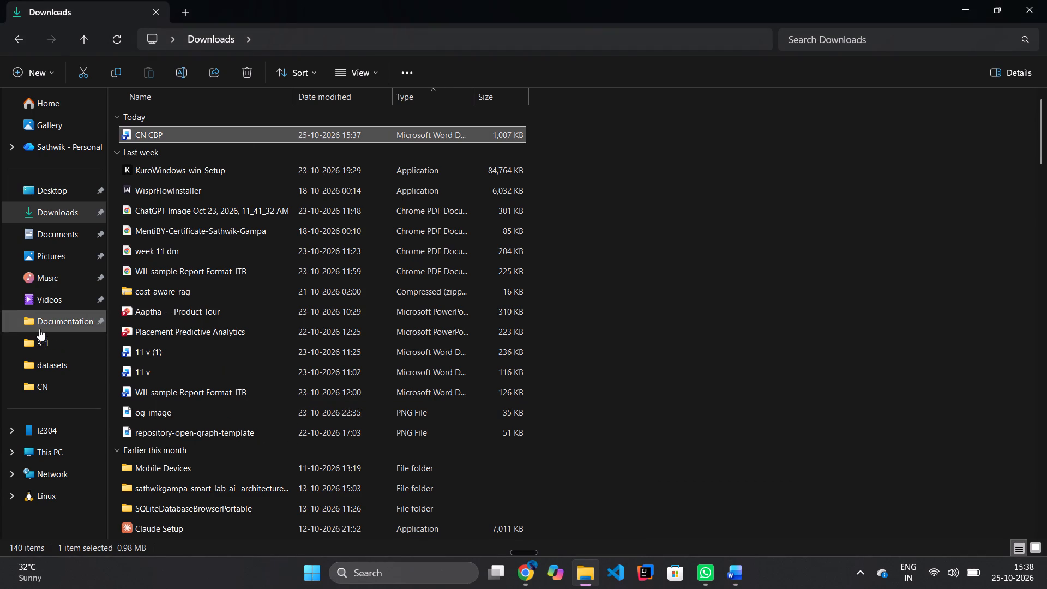
pyautogui.click(62, 364)
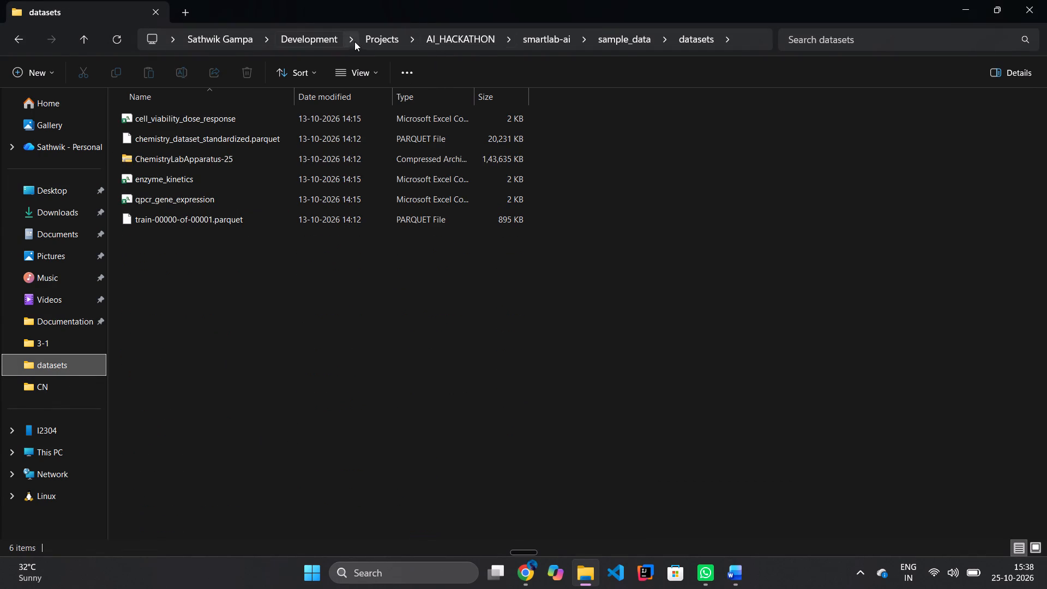
pyautogui.click(390, 38)
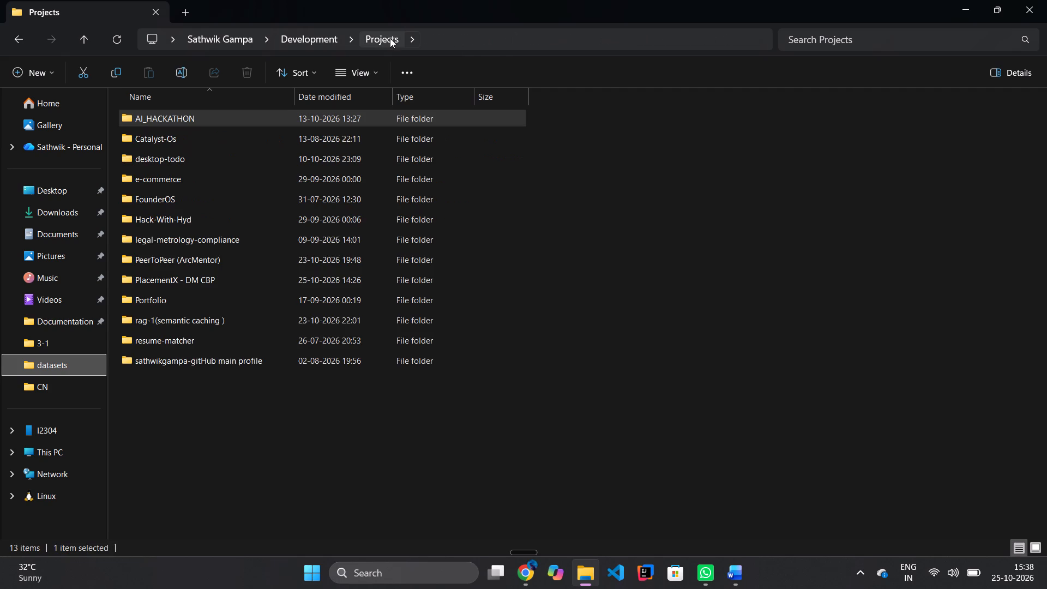
pyautogui.doubleClick(266, 280)
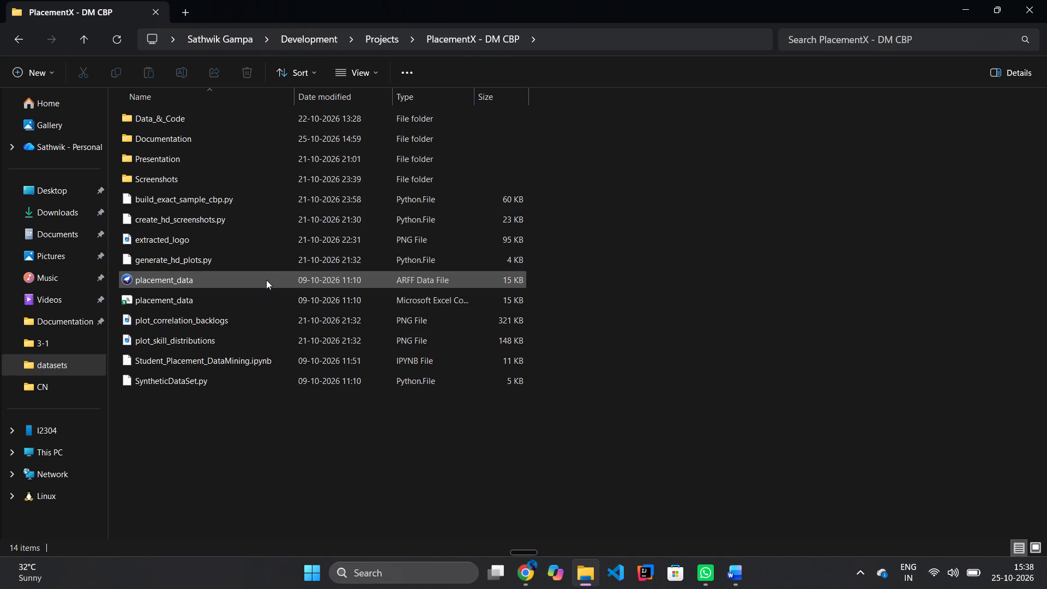
pyautogui.doubleClick(247, 143)
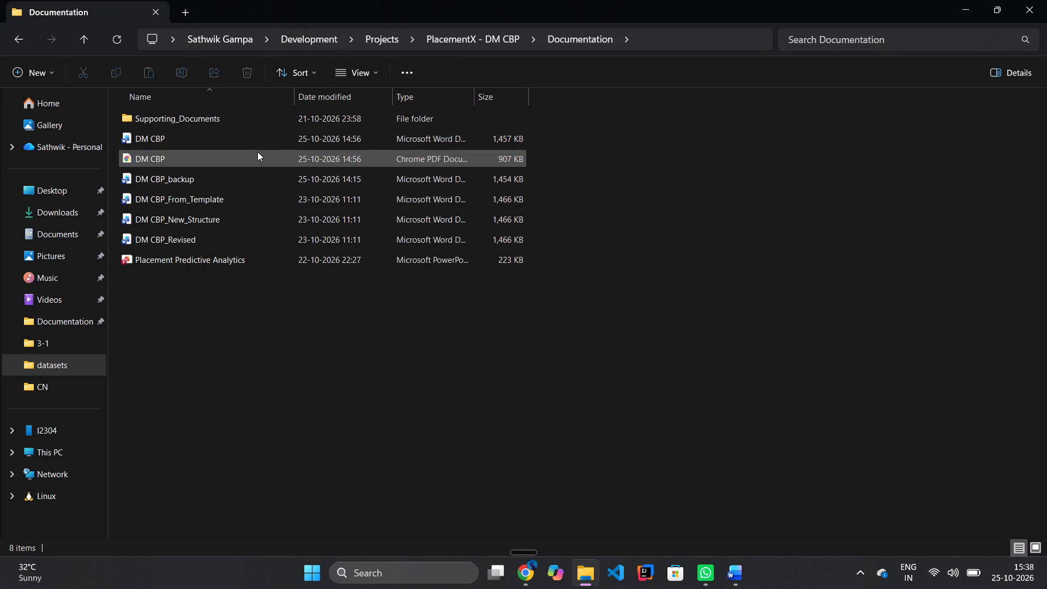
pyautogui.doubleClick(260, 142)
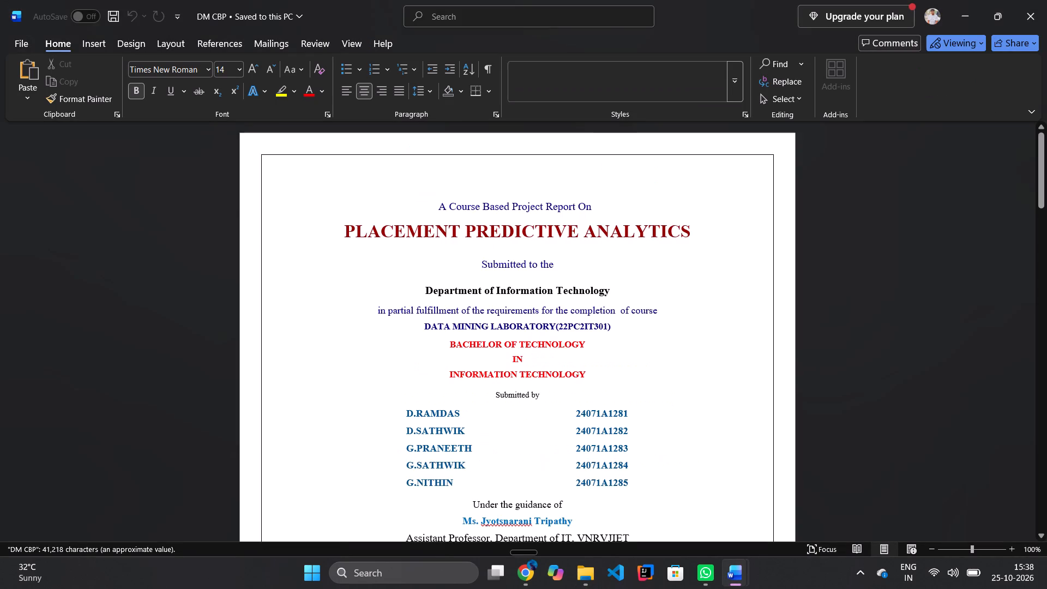
# Copy the VNRVJIET logo from the DM CBP cover page and switch back to the CN CBP document.
pyautogui.scroll(-2, 523, 372)
pyautogui.click(534, 256)
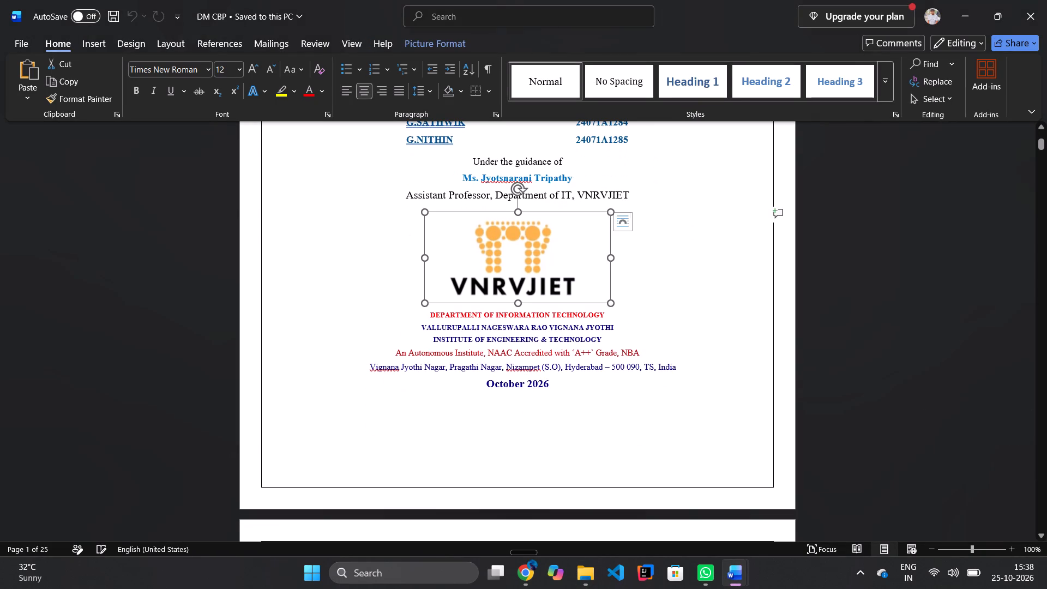
pyautogui.hotkey('ctrl', 'c')
pyautogui.hotkey('alt', 'Tab')
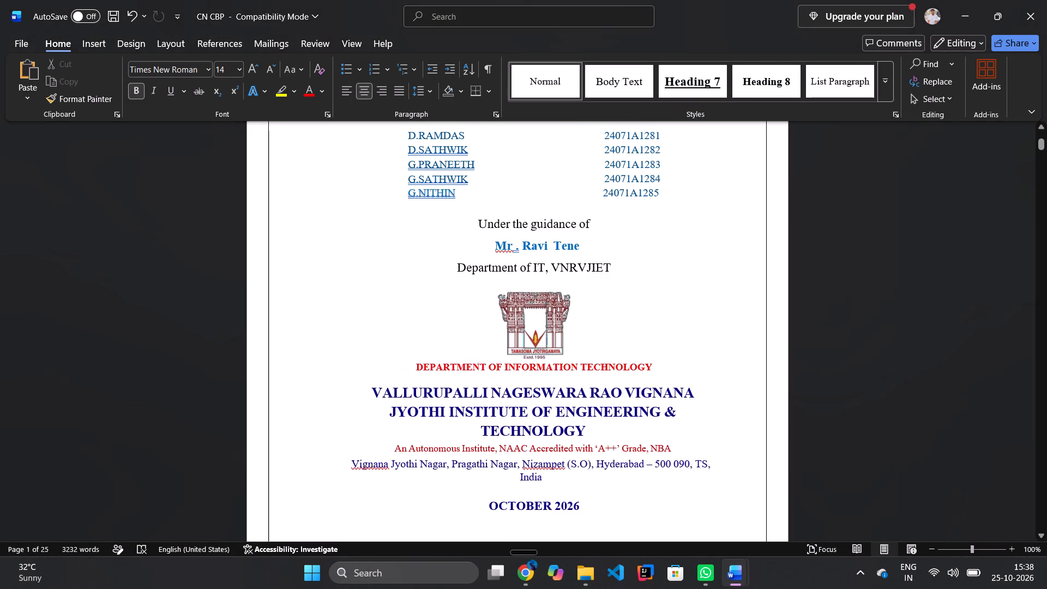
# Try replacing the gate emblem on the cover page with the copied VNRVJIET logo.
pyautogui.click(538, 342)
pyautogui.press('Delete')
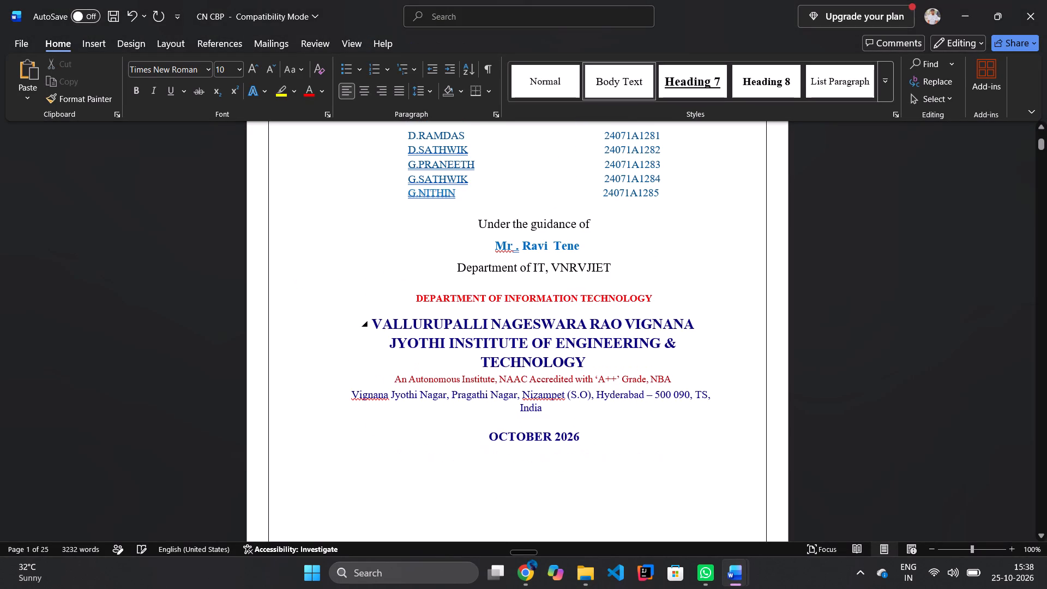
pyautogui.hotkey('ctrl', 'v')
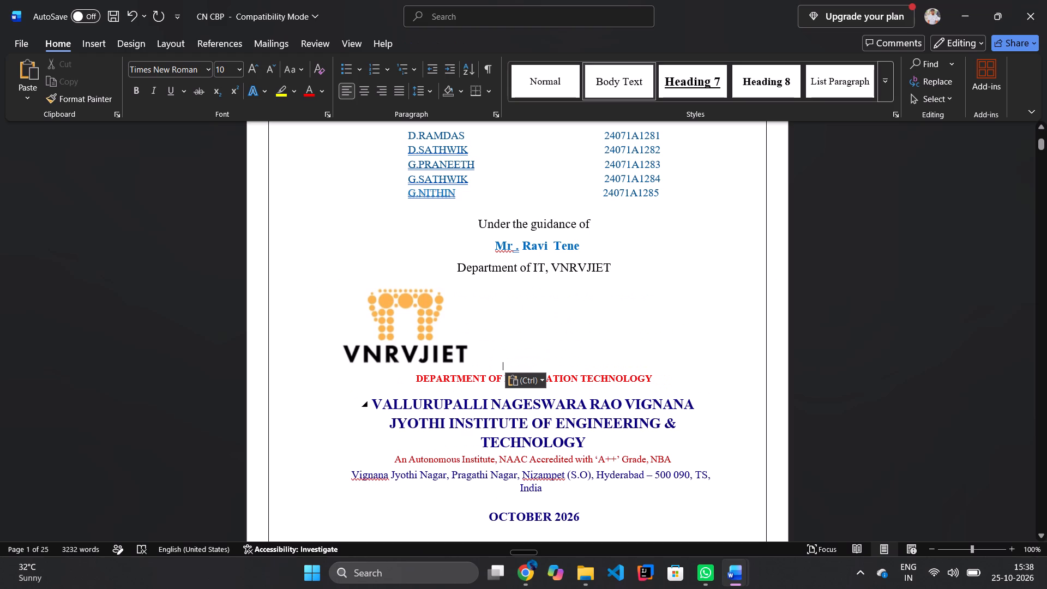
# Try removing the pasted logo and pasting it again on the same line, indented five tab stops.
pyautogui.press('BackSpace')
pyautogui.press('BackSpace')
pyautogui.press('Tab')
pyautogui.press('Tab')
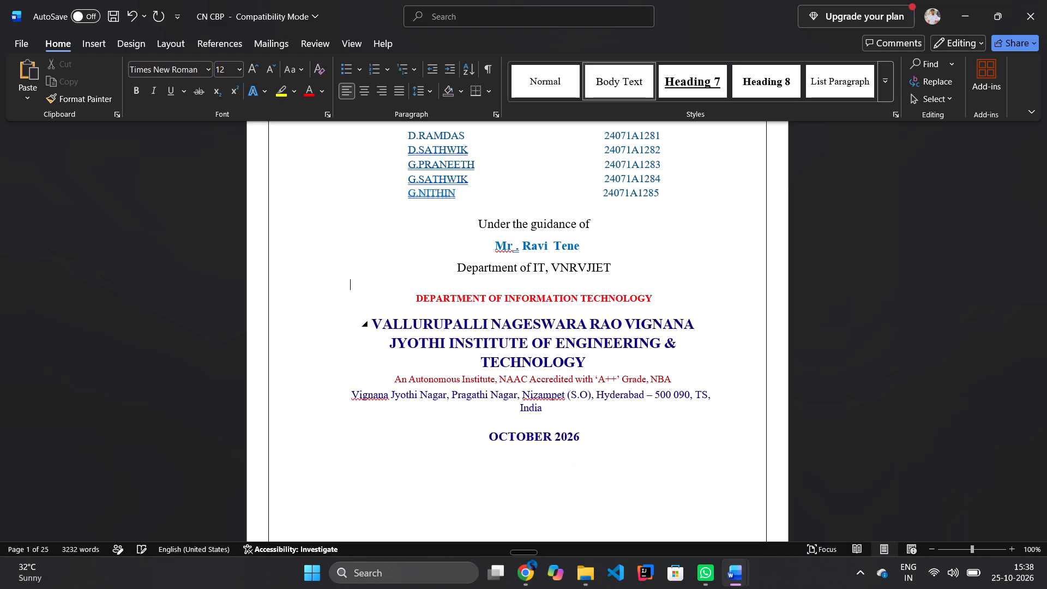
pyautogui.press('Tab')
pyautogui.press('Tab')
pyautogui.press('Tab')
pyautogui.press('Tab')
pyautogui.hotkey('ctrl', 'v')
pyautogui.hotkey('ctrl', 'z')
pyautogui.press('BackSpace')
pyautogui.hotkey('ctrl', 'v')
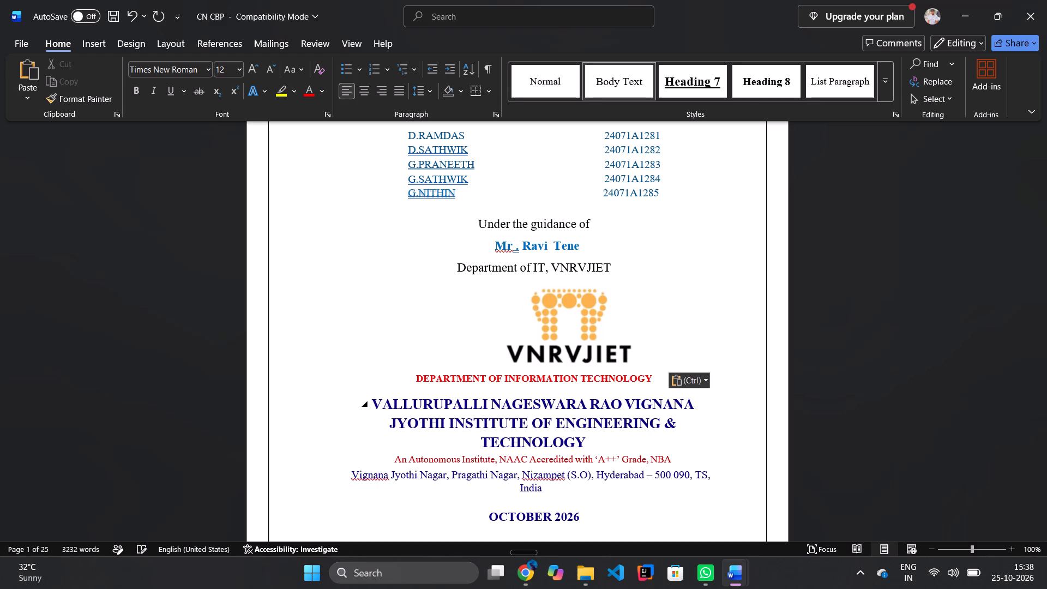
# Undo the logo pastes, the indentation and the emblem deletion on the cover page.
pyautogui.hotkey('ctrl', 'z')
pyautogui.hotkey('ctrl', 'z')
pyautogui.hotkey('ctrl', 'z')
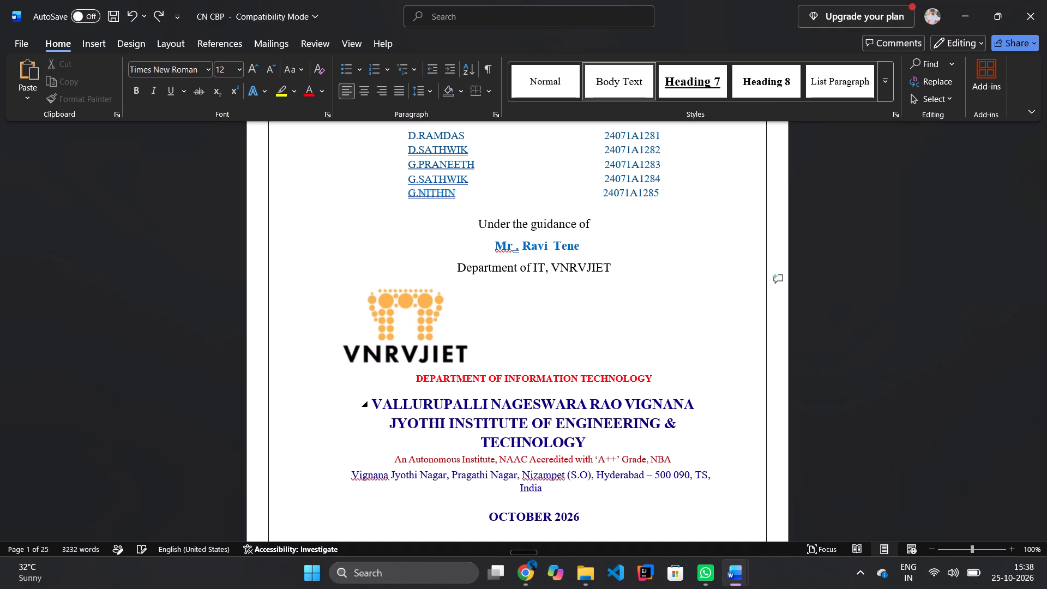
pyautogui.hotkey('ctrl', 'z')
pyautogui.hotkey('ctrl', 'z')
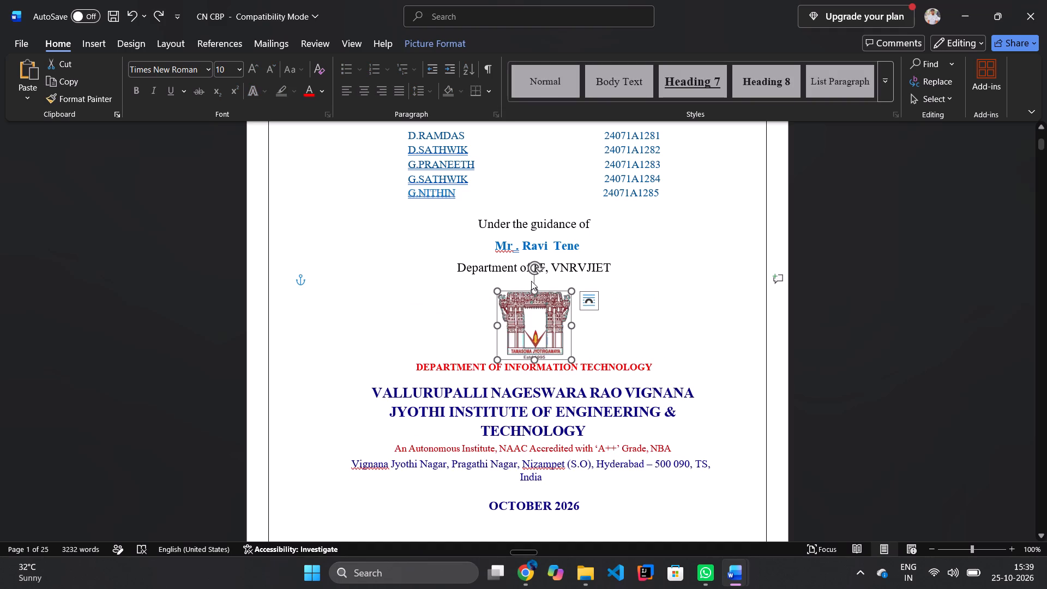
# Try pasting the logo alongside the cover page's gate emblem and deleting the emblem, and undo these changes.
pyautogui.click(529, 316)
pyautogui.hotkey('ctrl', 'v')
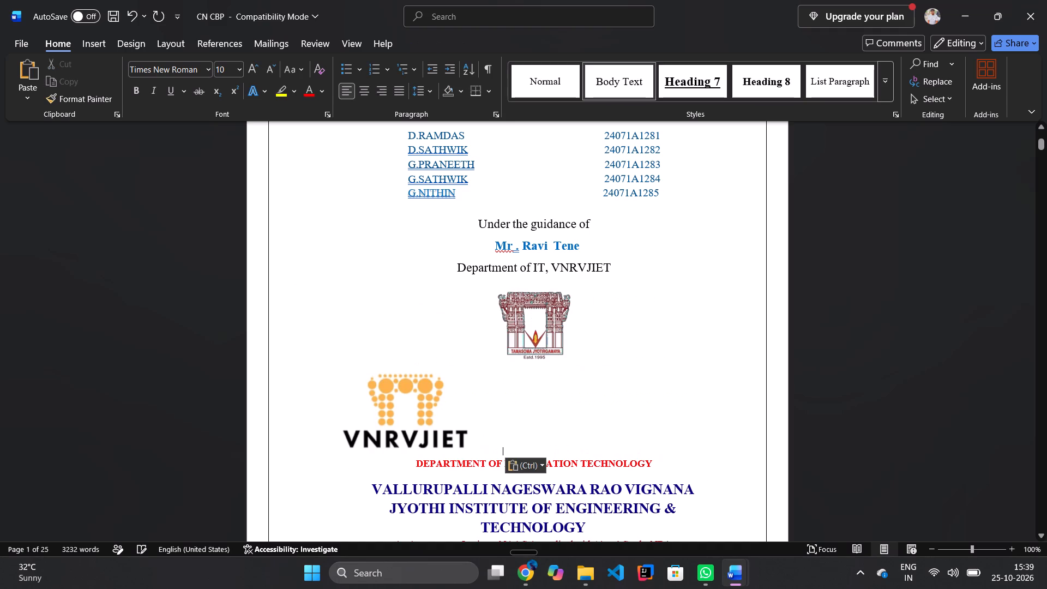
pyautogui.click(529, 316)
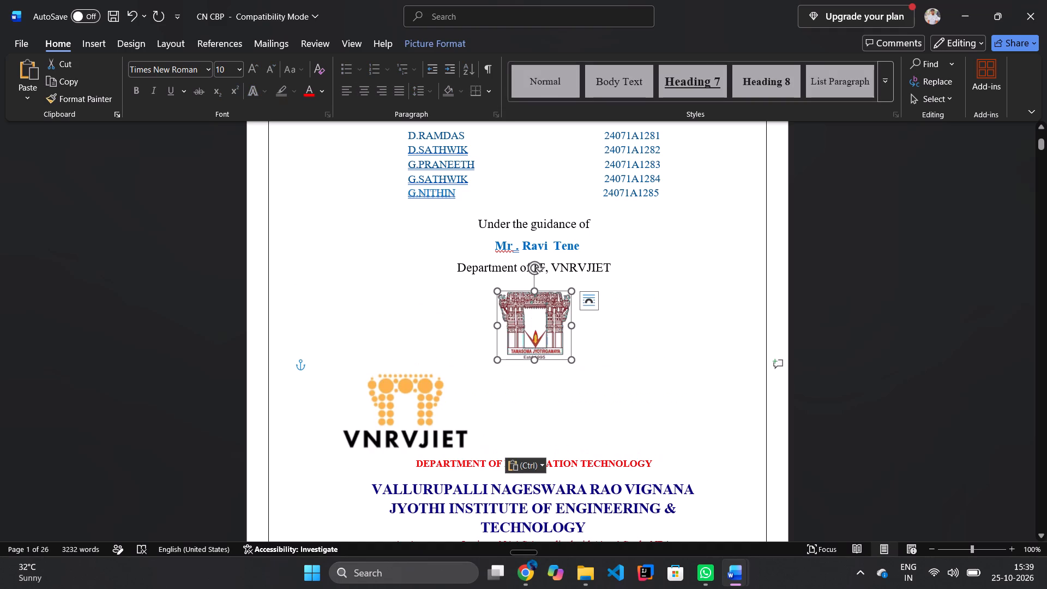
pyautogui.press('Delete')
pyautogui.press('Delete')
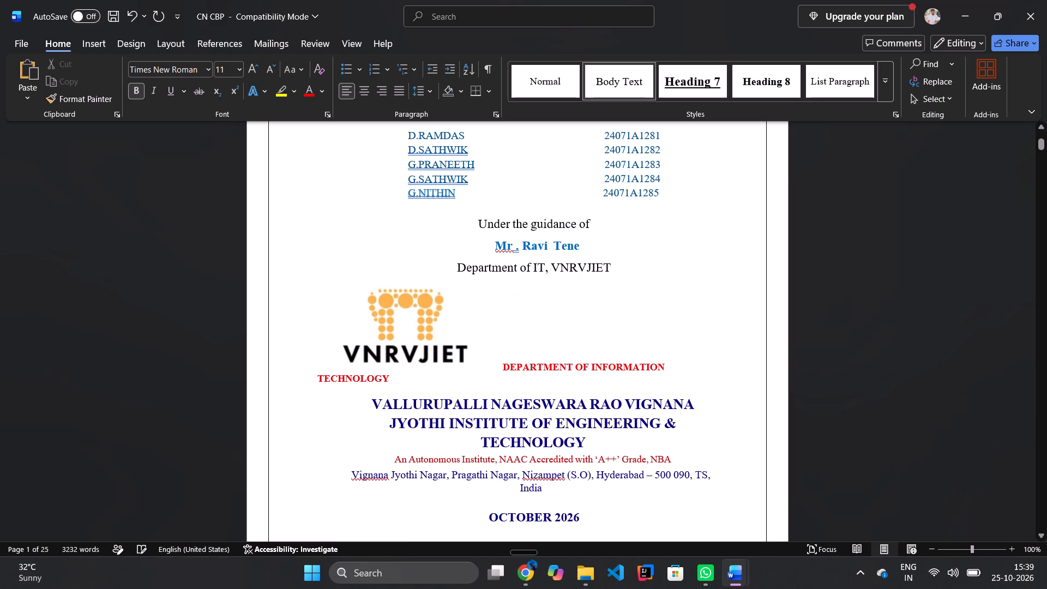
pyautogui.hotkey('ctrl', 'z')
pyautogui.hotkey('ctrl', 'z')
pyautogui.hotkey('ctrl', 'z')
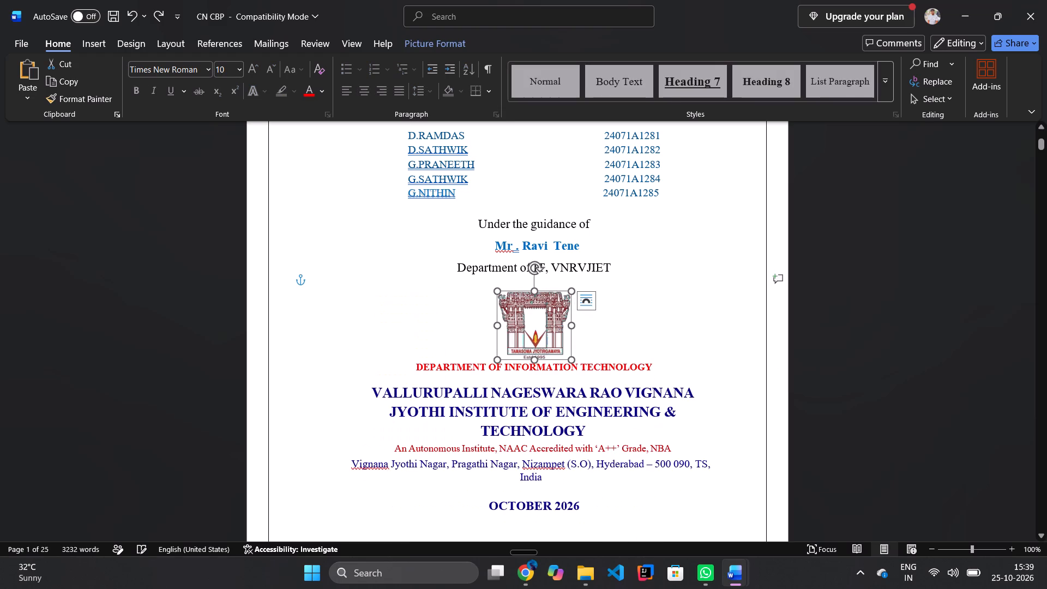
# Delete the cover page's gate emblem and paste the VNRVJIET logo below "Department of IT, VNRVJIET", indented three tab stops.
pyautogui.click(629, 319)
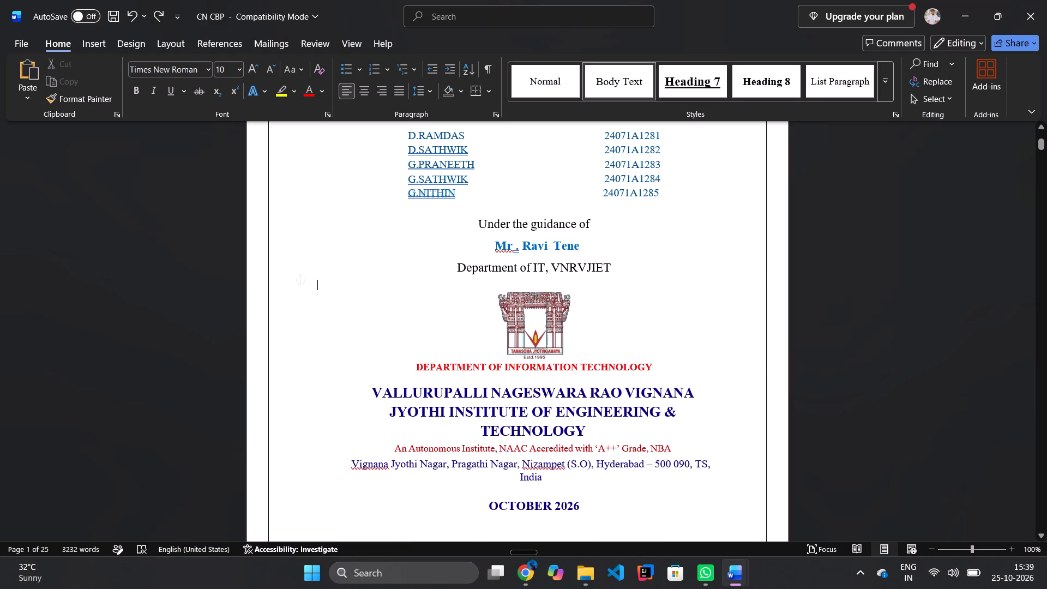
pyautogui.click(557, 317)
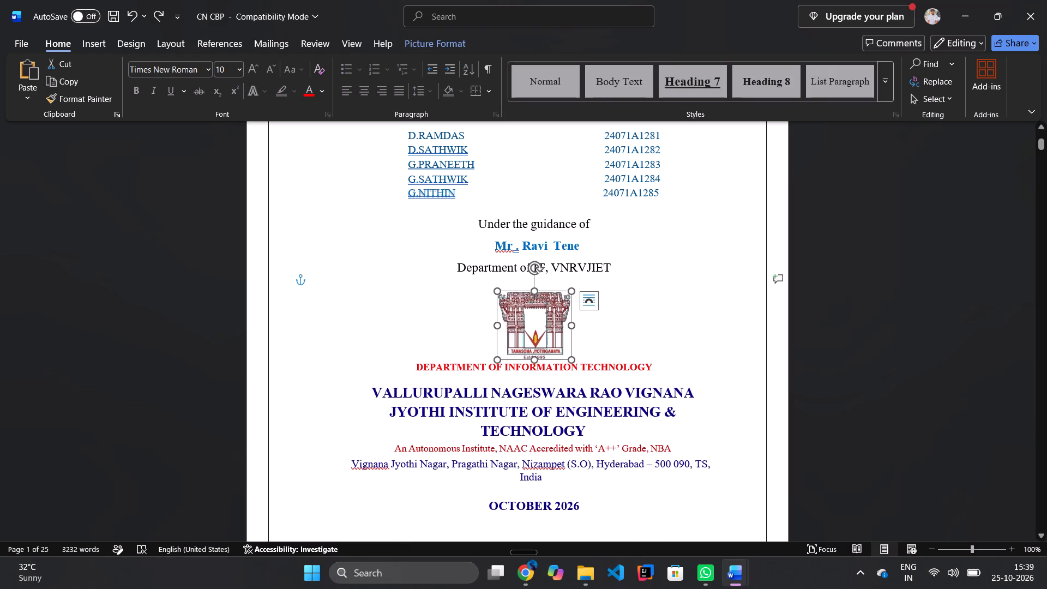
pyautogui.press('Delete')
pyautogui.click(539, 278)
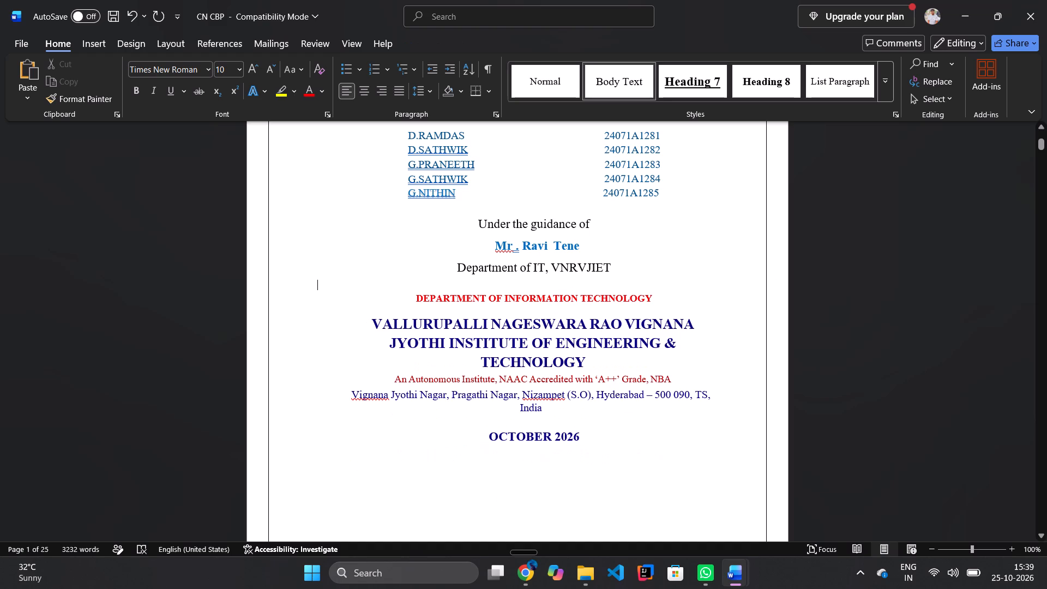
pyautogui.press('Tab')
pyautogui.press('Tab')
pyautogui.press('Tab')
pyautogui.press('Tab')
pyautogui.press('Tab')
pyautogui.press('Tab')
pyautogui.press('BackSpace')
pyautogui.press('BackSpace')
pyautogui.press('BackSpace')
pyautogui.hotkey('ctrl', 'v')
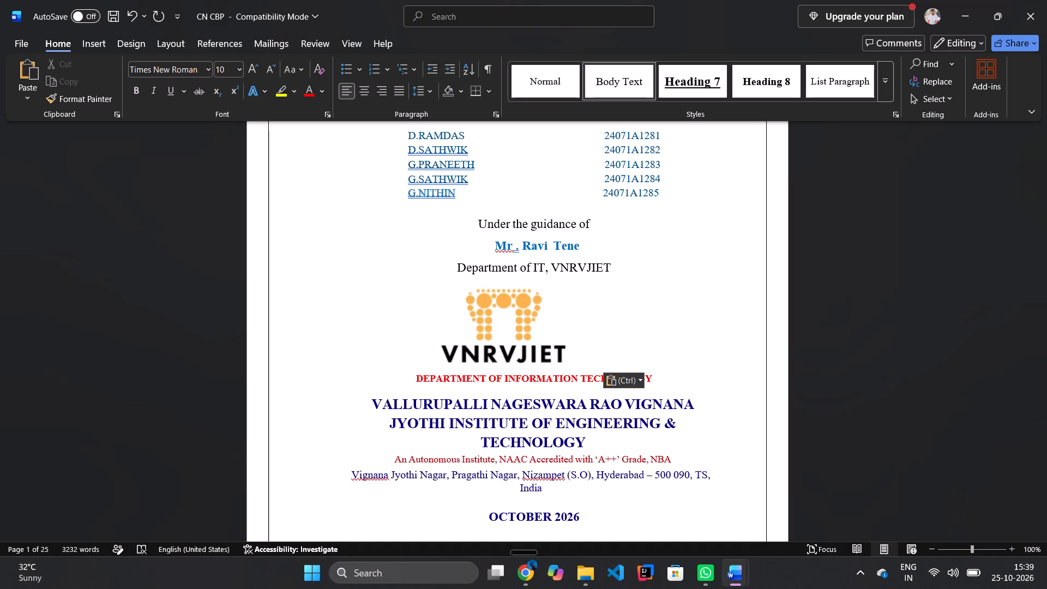
# Set the cover page logo to Tight text wrapping and centre it between "Department of IT, VNRVJIET" and "DEPARTMENT OF INFORMATION TECHNOLOGY".
pyautogui.click(423, 335)
pyautogui.click(533, 315)
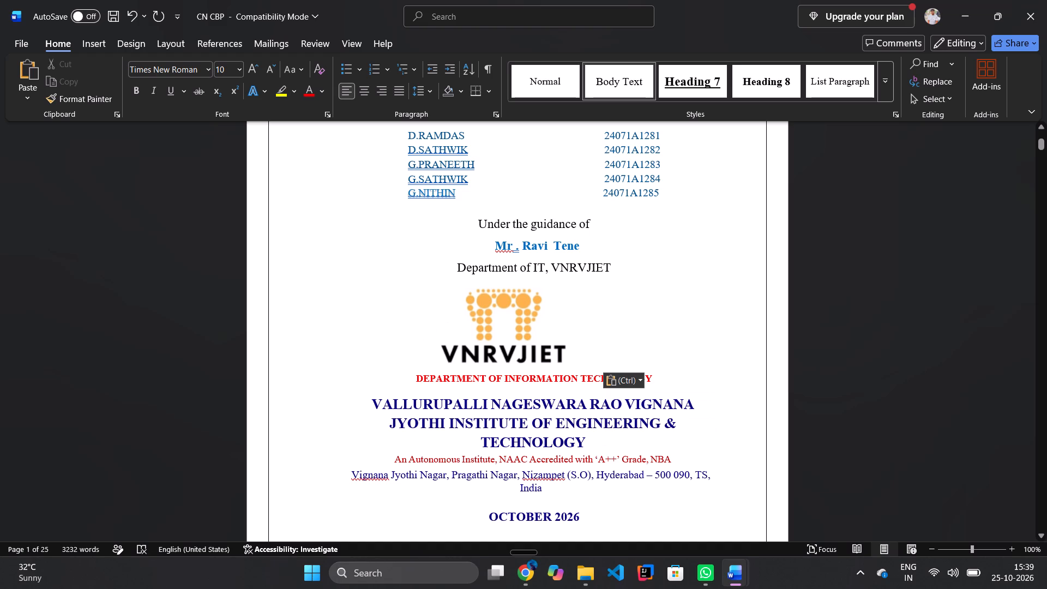
pyautogui.click(616, 286)
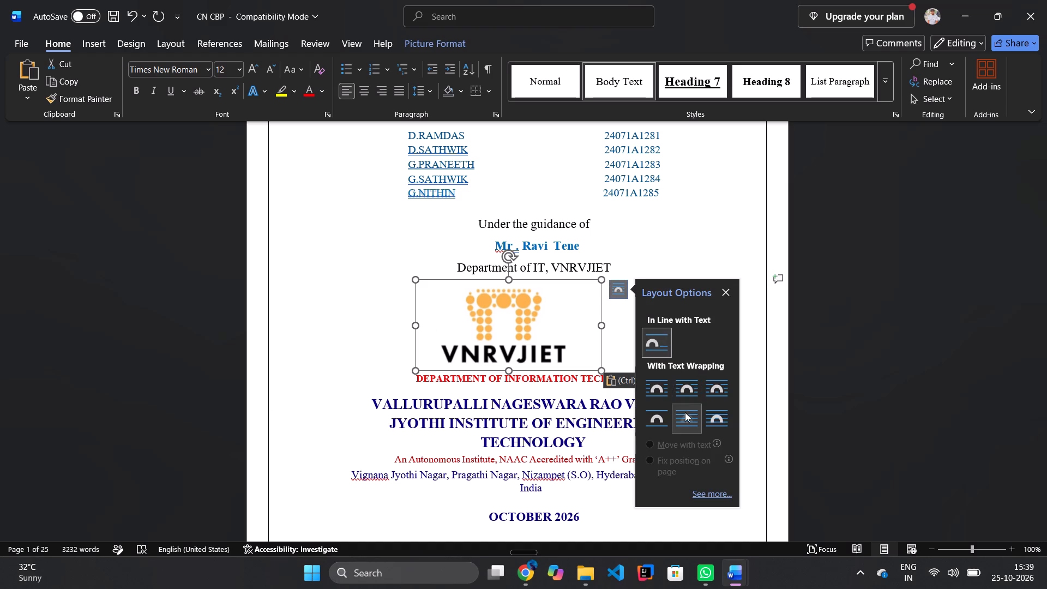
pyautogui.click(679, 388)
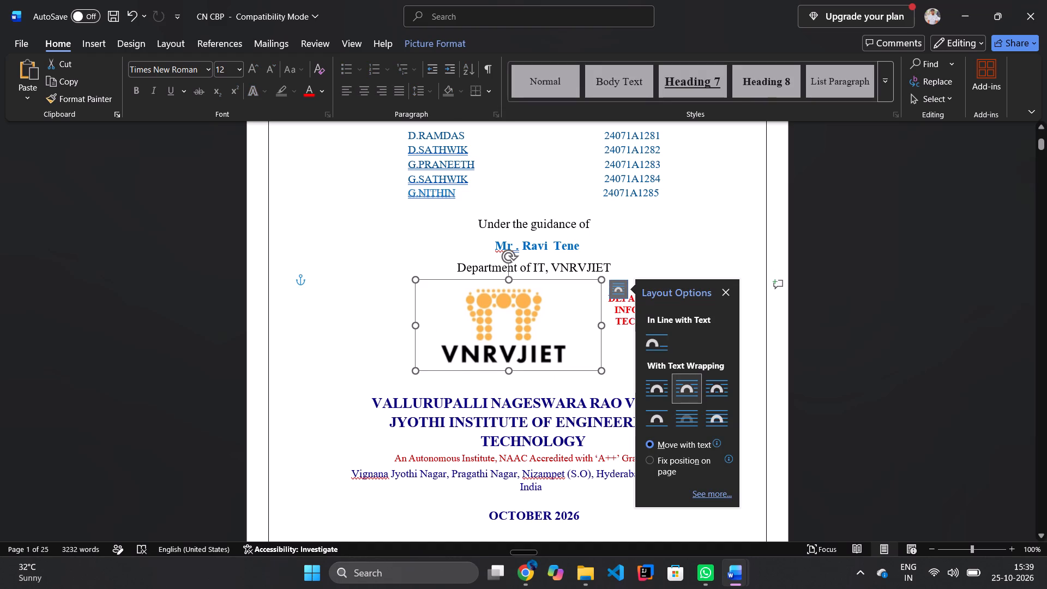
pyautogui.moveTo(543, 347); pyautogui.dragTo(586, 334)
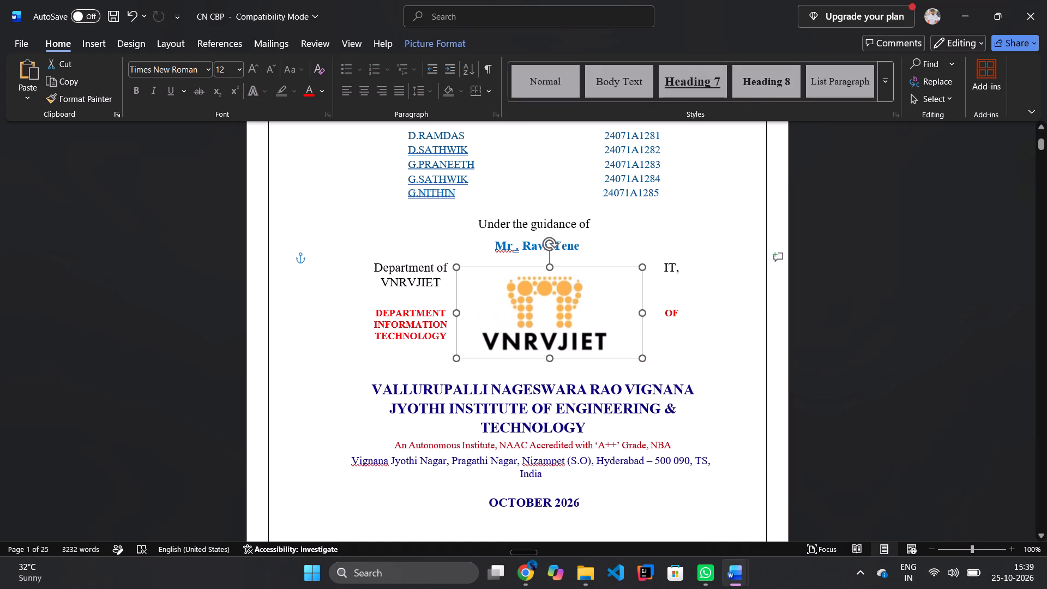
pyautogui.moveTo(586, 334); pyautogui.dragTo(564, 347)
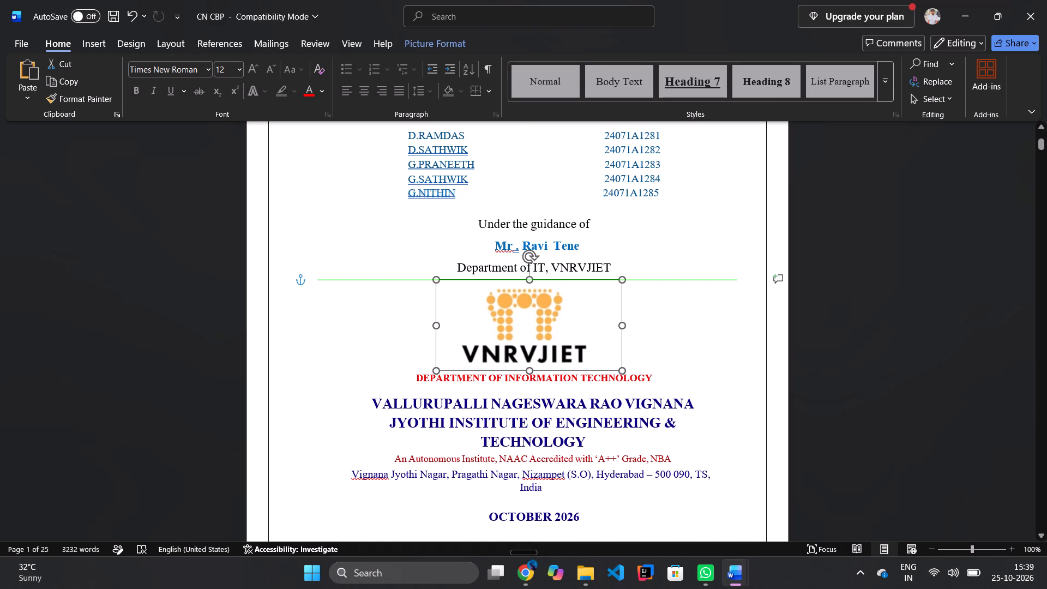
pyautogui.moveTo(564, 347); pyautogui.dragTo(565, 347)
# Copy the cover page's VNRVJIET logo and delete the gate emblem above the CERTIFICATE heading on page 2.
pyautogui.hotkey('ctrl', 'c')
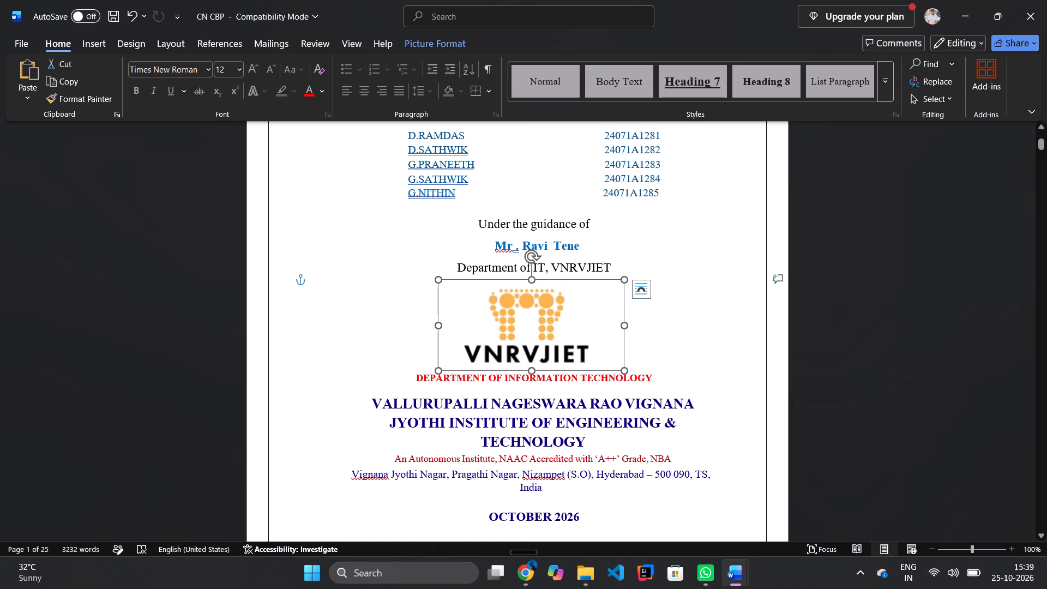
pyautogui.click(676, 337)
pyautogui.scroll(-2, 676, 337)
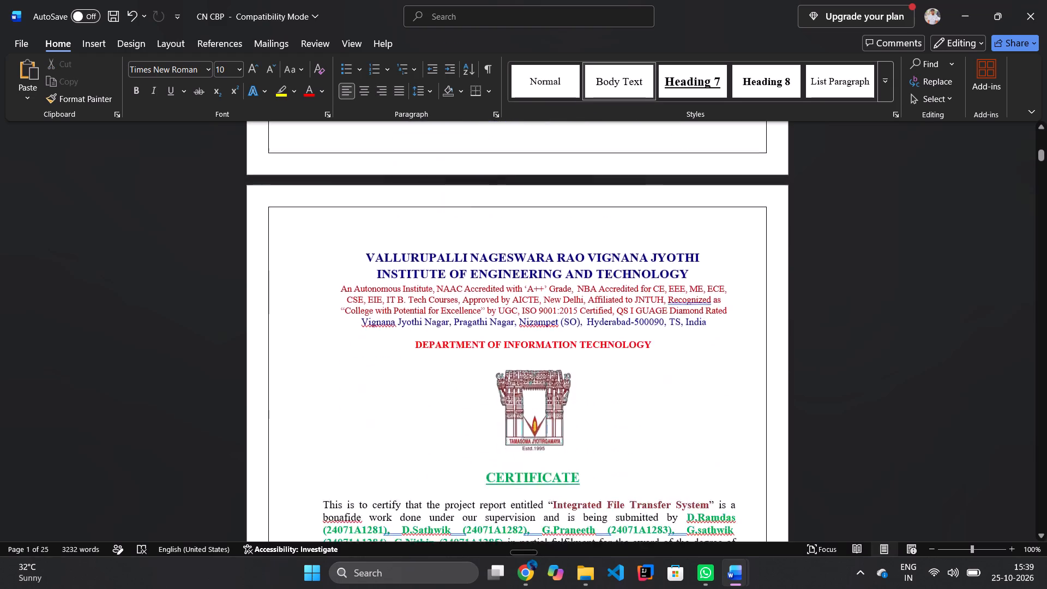
pyautogui.scroll(-1, 676, 337)
pyautogui.click(556, 273)
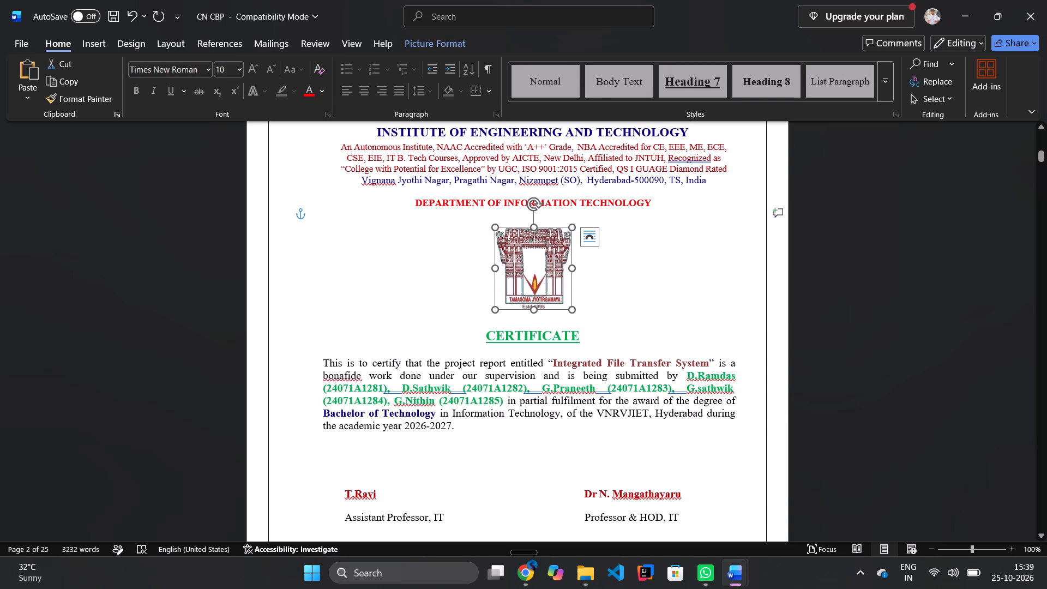
pyautogui.press('Delete')
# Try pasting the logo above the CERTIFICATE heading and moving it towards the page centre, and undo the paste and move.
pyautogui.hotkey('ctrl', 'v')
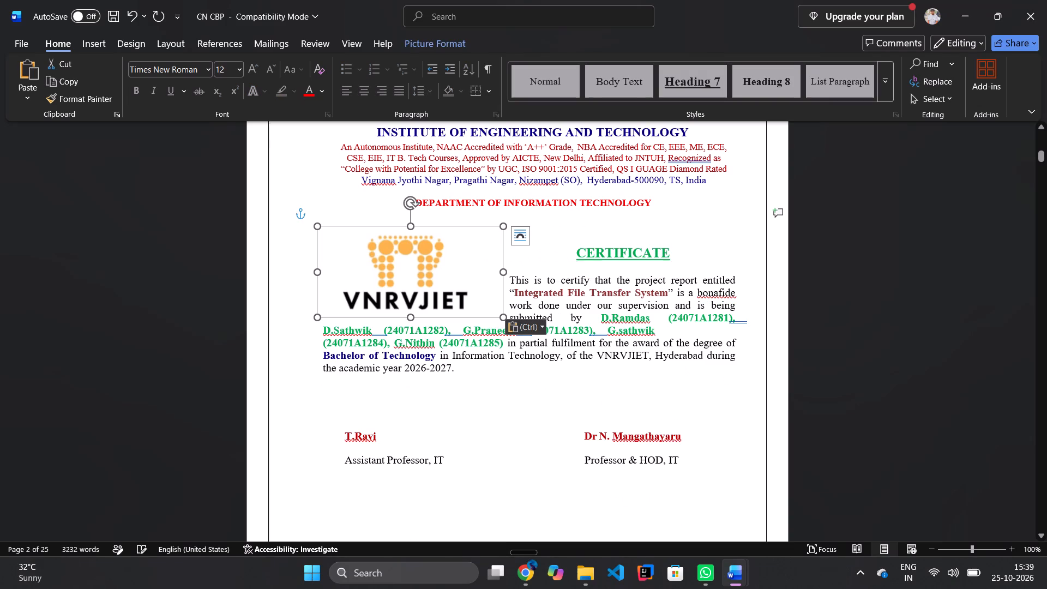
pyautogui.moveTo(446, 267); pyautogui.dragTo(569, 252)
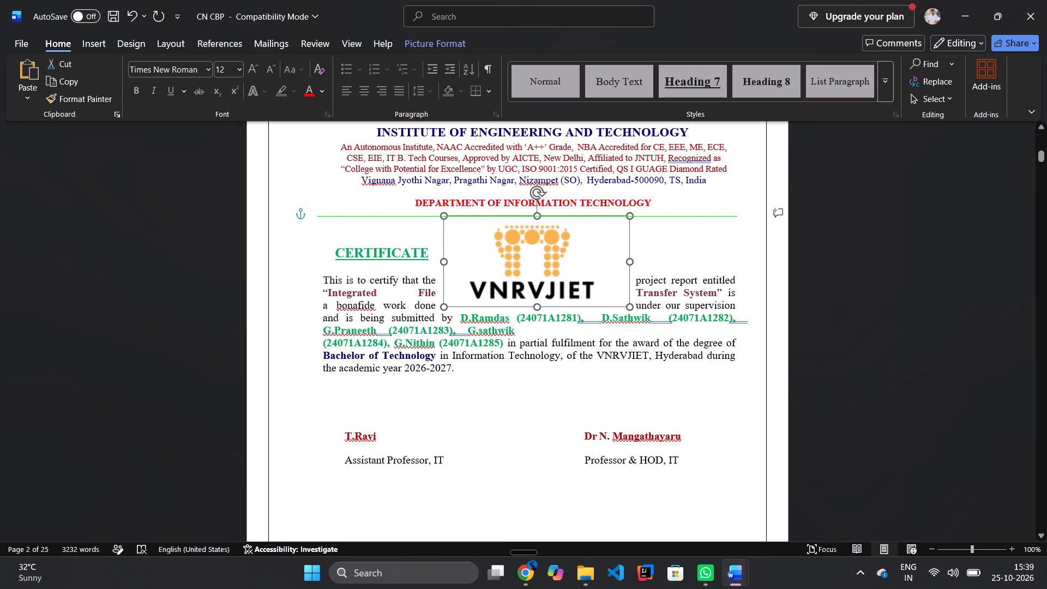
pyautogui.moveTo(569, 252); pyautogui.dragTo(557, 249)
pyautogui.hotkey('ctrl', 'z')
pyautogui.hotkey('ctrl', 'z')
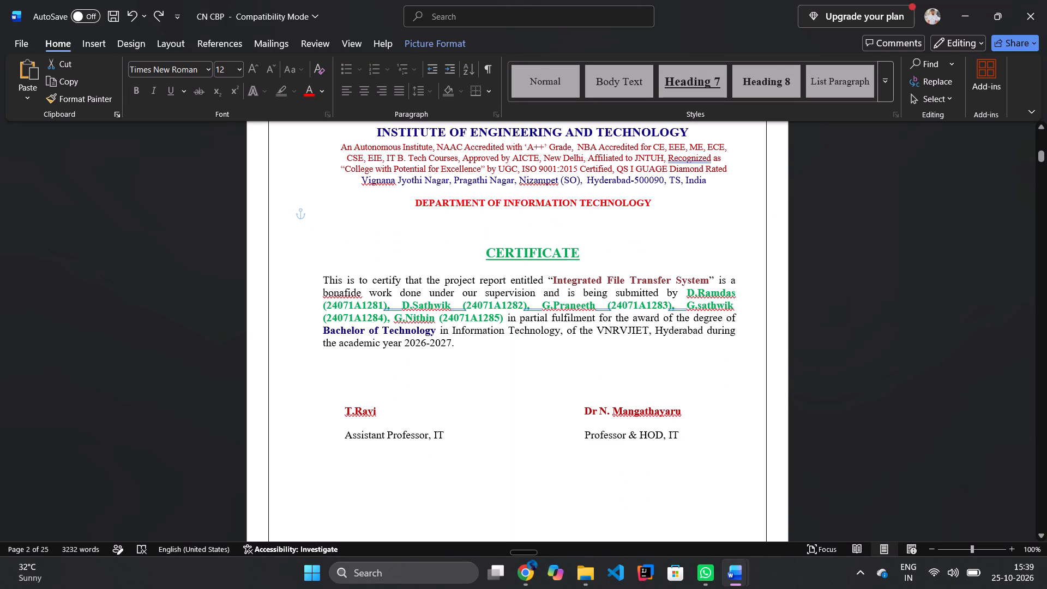
# Add three blank lines above the CERTIFICATE heading to make room for the logo.
pyautogui.press('Return')
pyautogui.press('Return')
pyautogui.press('Return')
pyautogui.press('Return')
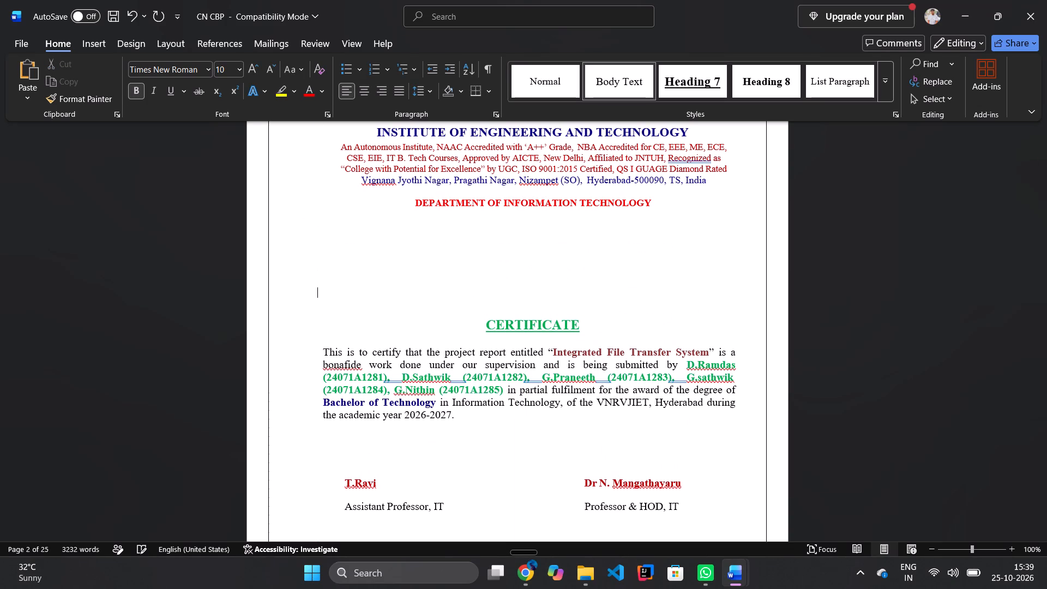
pyautogui.press('BackSpace')
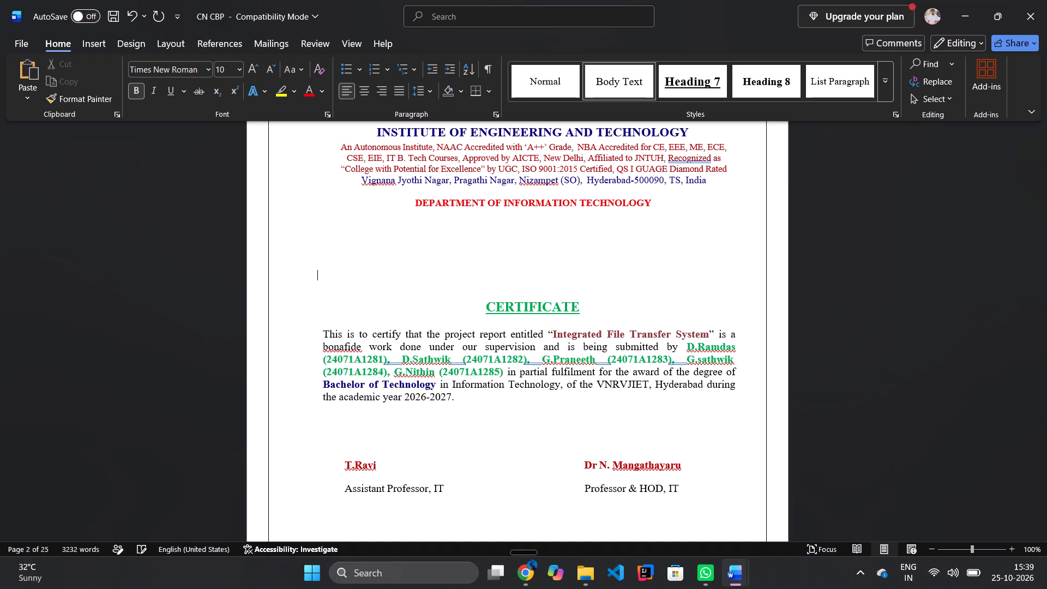
# Paste the VNRVJIET logo below "DEPARTMENT OF INFORMATION TECHNOLOGY" on the certificate page and centre it horizontally.
pyautogui.click(496, 223)
pyautogui.hotkey('ctrl', 'v')
pyautogui.moveTo(443, 257); pyautogui.dragTo(544, 250)
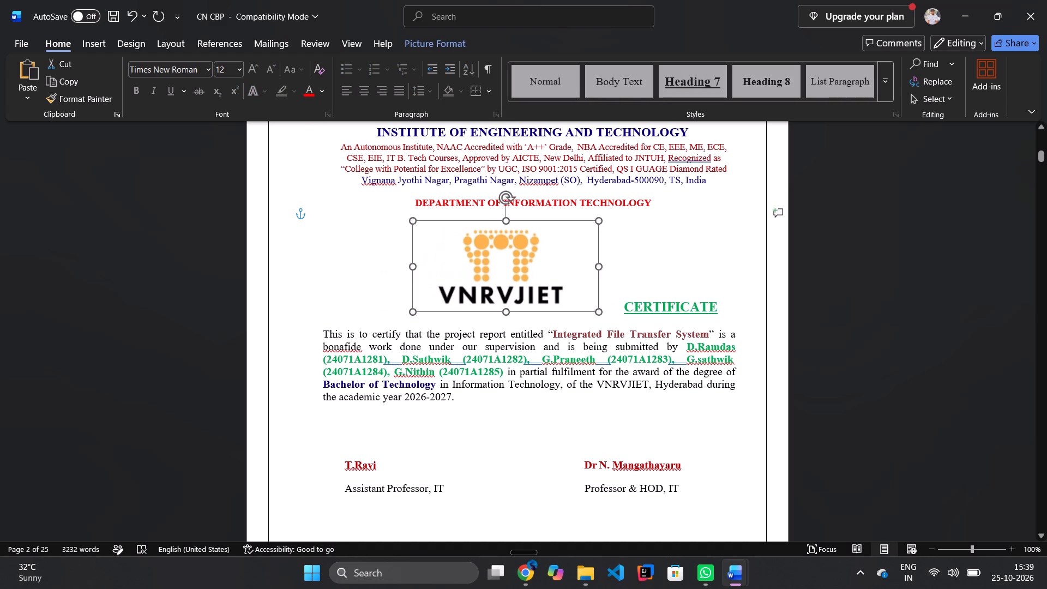
pyautogui.moveTo(544, 250); pyautogui.dragTo(559, 246)
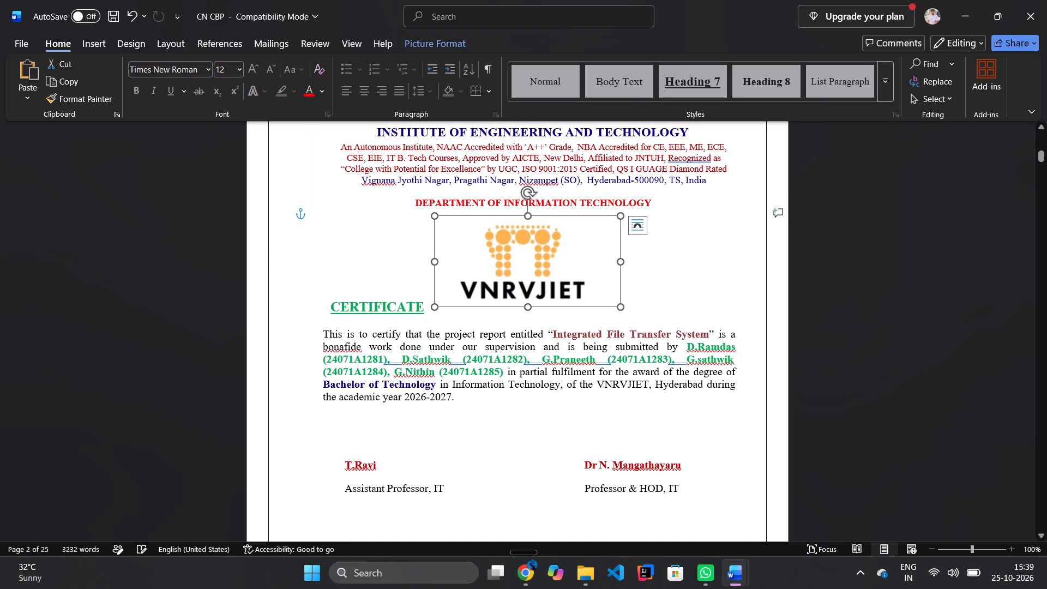
# Insert a line break before the CERTIFICATE heading so it sits centred beneath the logo.
pyautogui.click(640, 305)
pyautogui.press('Return')
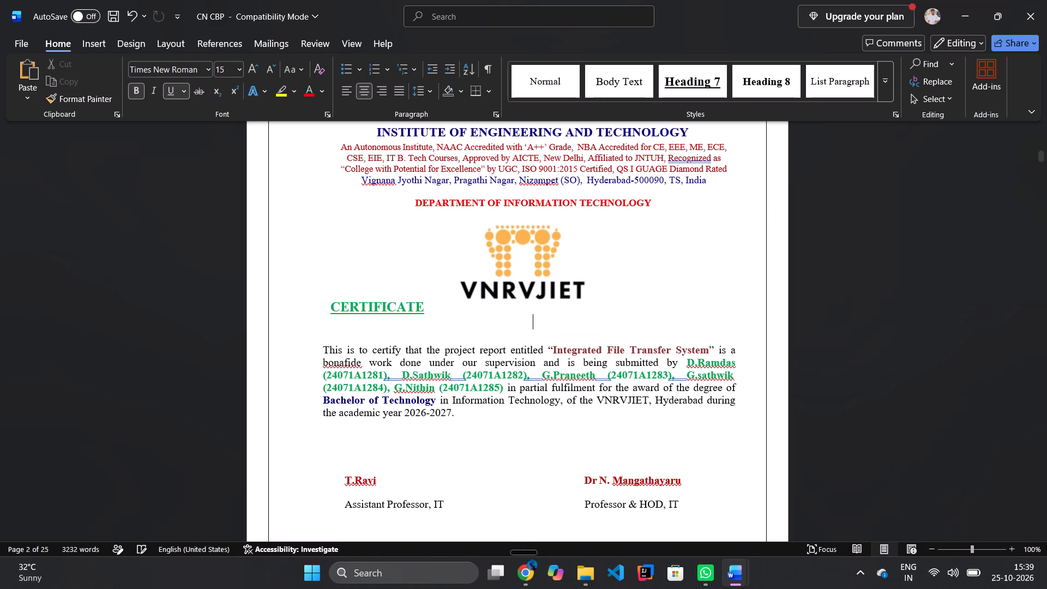
pyautogui.hotkey('ctrl', 'z')
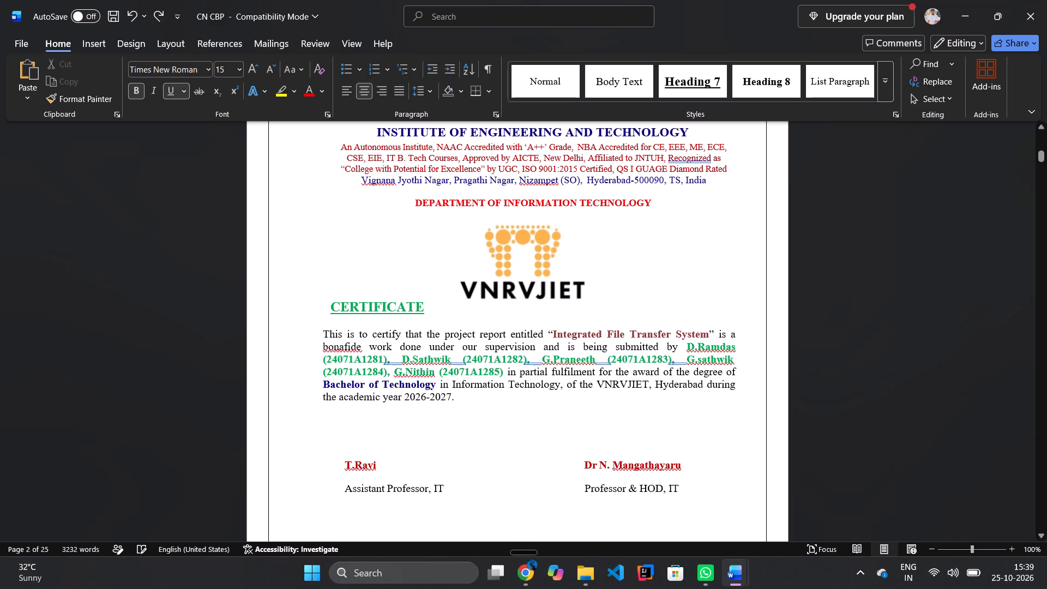
pyautogui.click(333, 300)
pyautogui.press('Return')
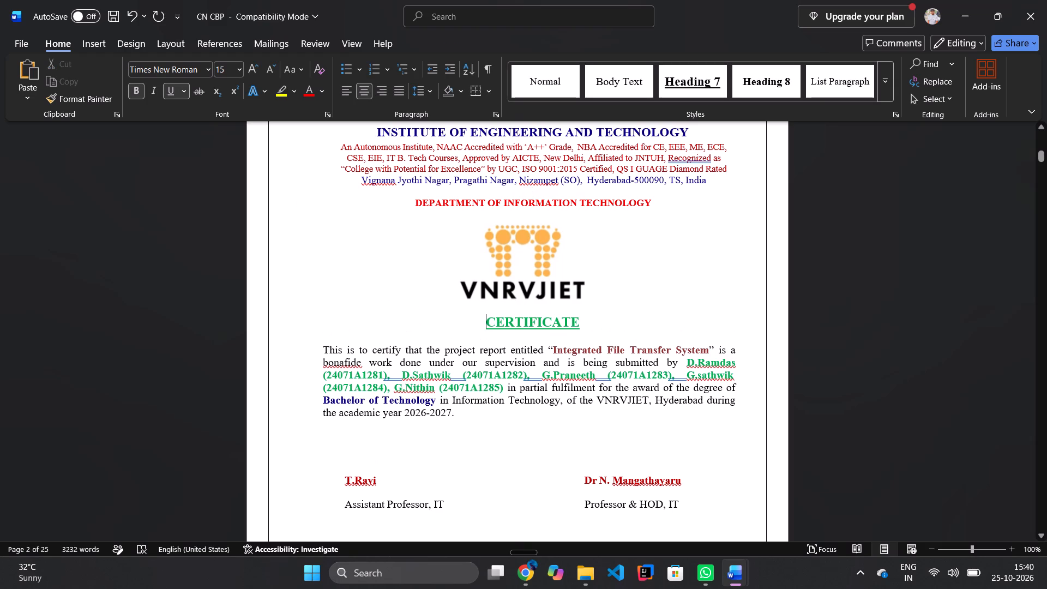
pyautogui.scroll(-1, 410, 414)
pyautogui.press('BackSpace')
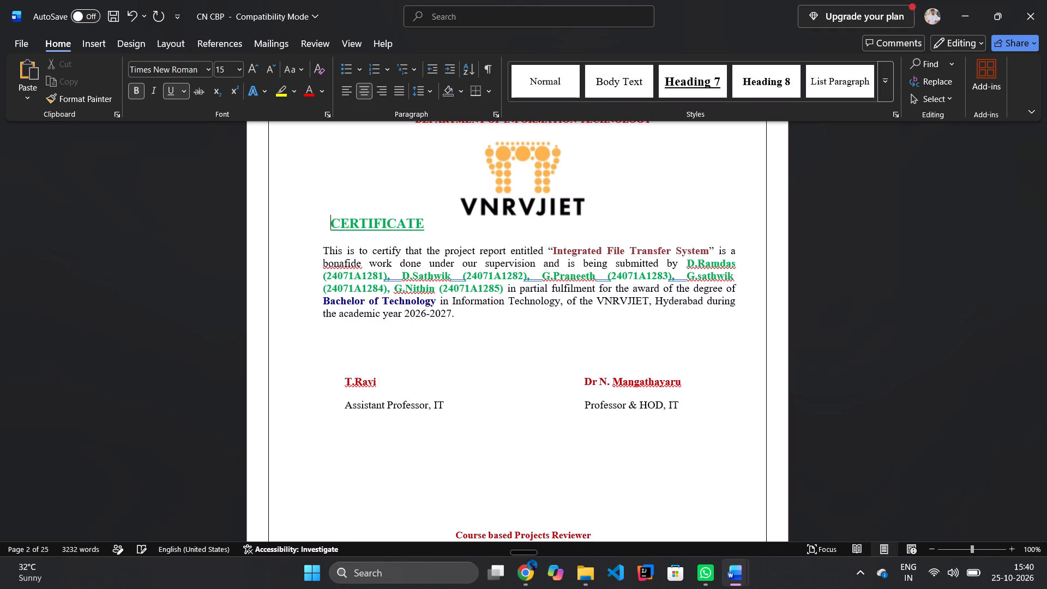
pyautogui.press('Return')
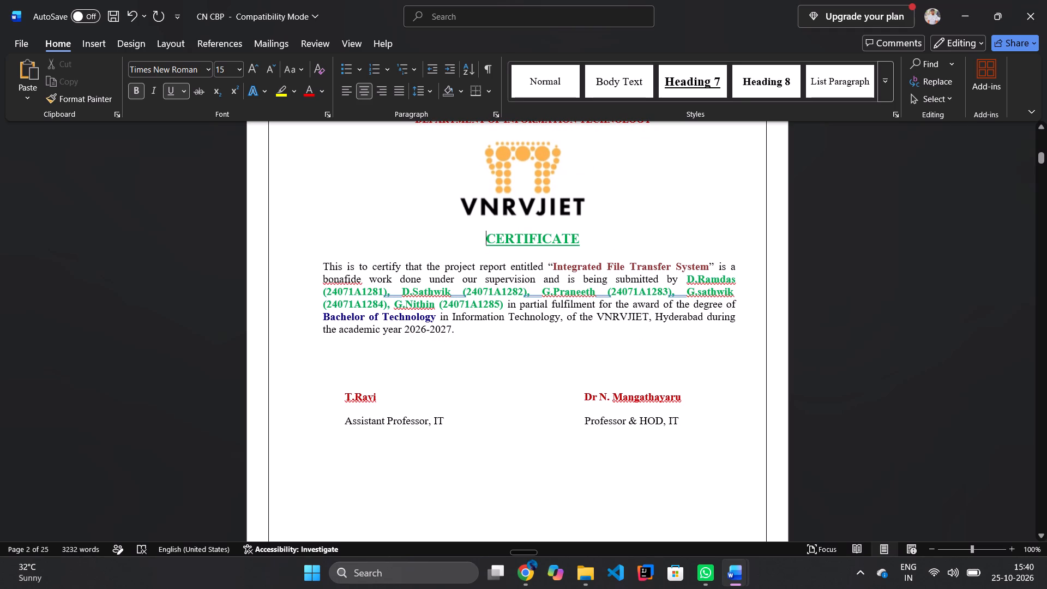
# Remove four blank lines above "Course based Projects Reviewer" on the certificate page.
pyautogui.click(481, 341)
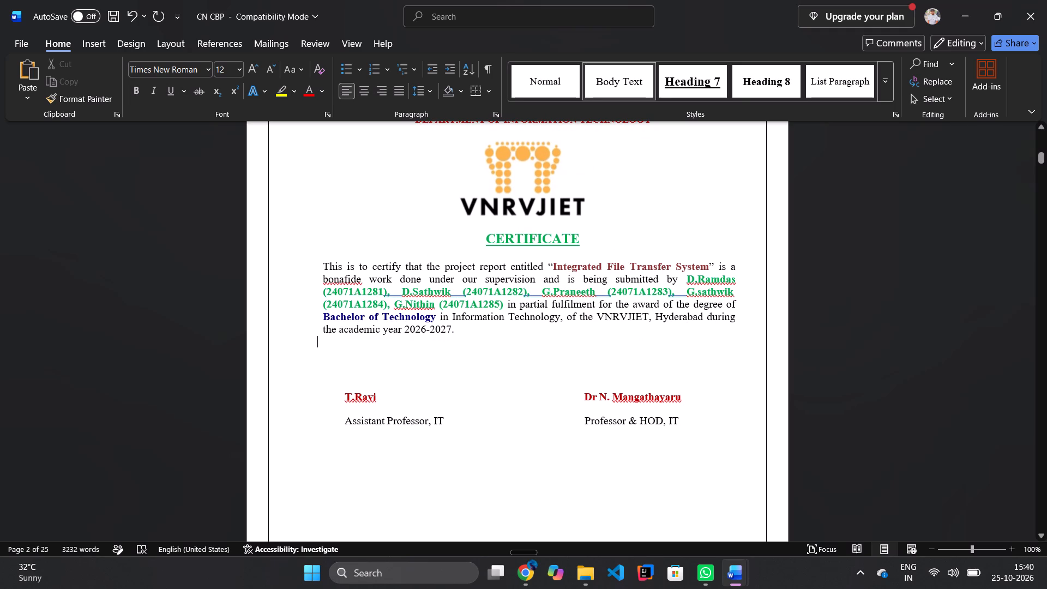
pyautogui.scroll(-3, 481, 341)
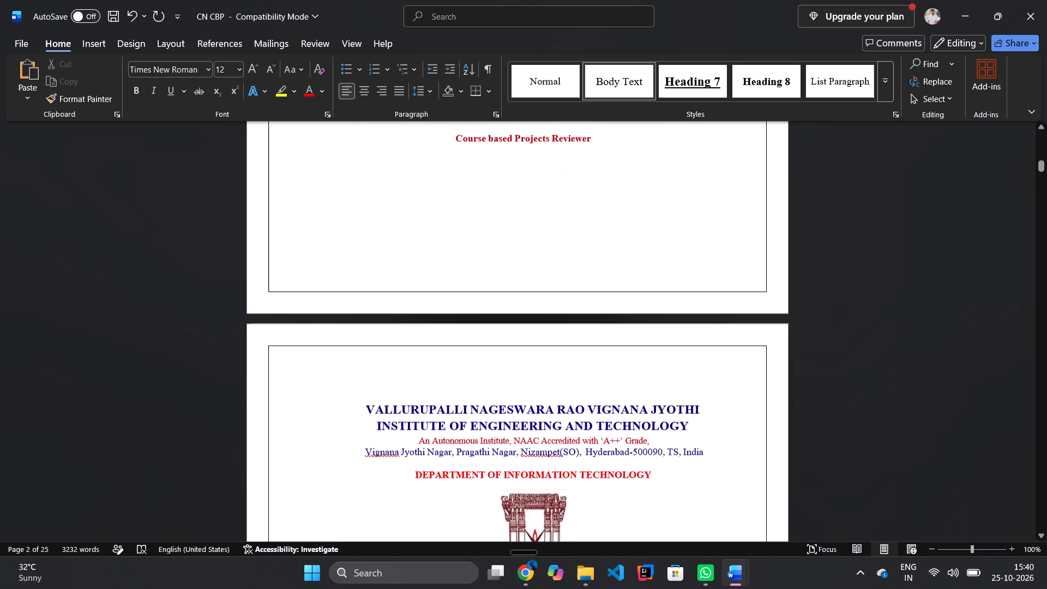
pyautogui.scroll(2, 481, 341)
pyautogui.click(486, 382)
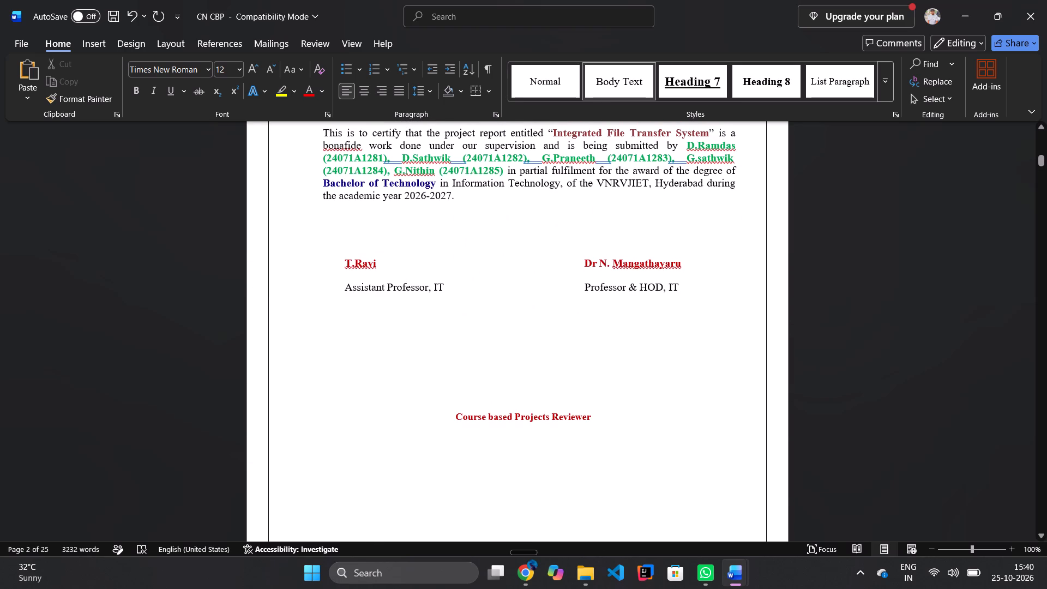
pyautogui.press('BackSpace')
pyautogui.press('BackSpace')
pyautogui.press('BackSpace')
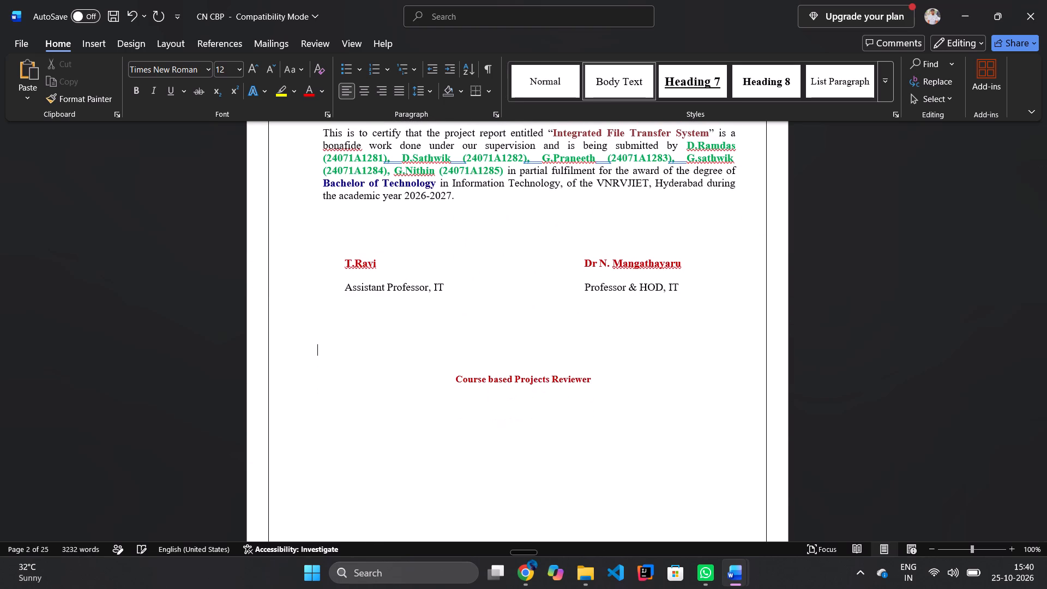
pyautogui.press('BackSpace')
# Paste the VNRVJIET logo over the gate emblem above the DECLARATION heading on page 3 and align it near the page centre.
pyautogui.scroll(-4, 521, 424)
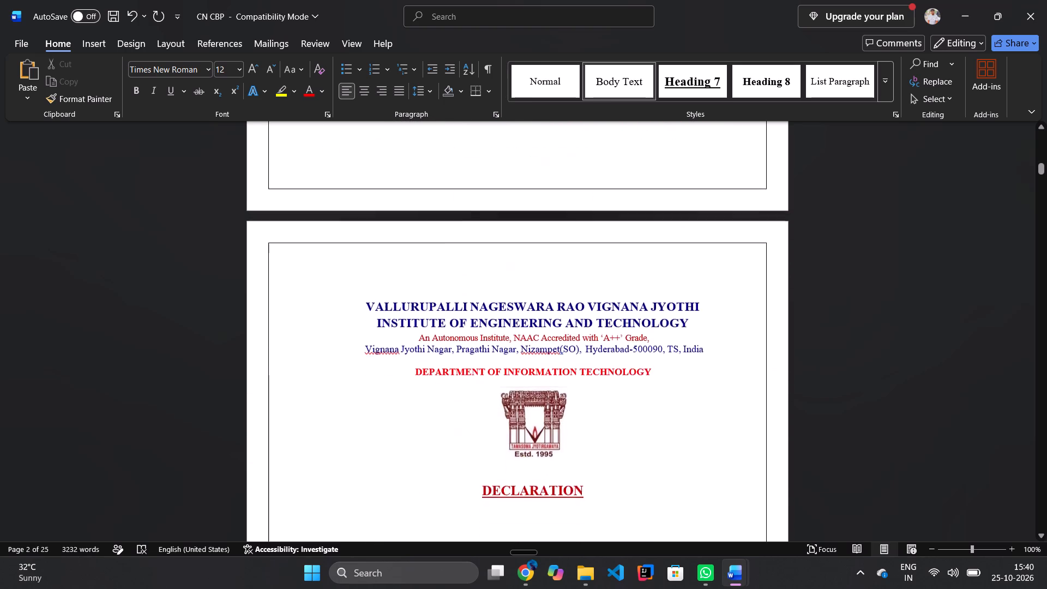
pyautogui.scroll(-1, 521, 424)
pyautogui.click(547, 265)
pyautogui.hotkey('ctrl', 'v')
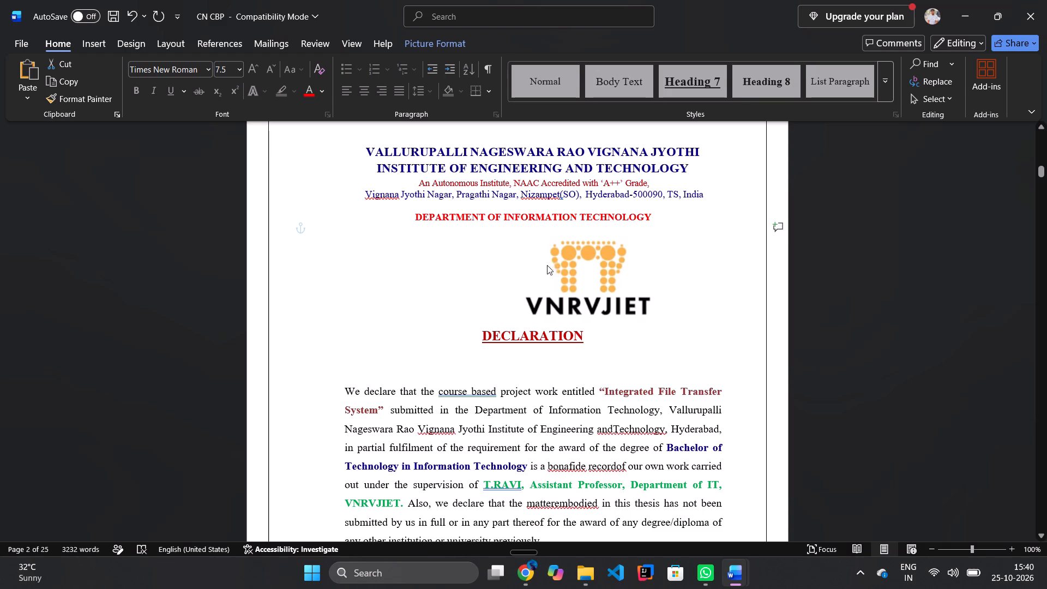
pyautogui.click(470, 268)
pyautogui.click(585, 264)
pyautogui.moveTo(585, 264); pyautogui.dragTo(532, 264)
pyautogui.moveTo(577, 272); pyautogui.dragTo(524, 274)
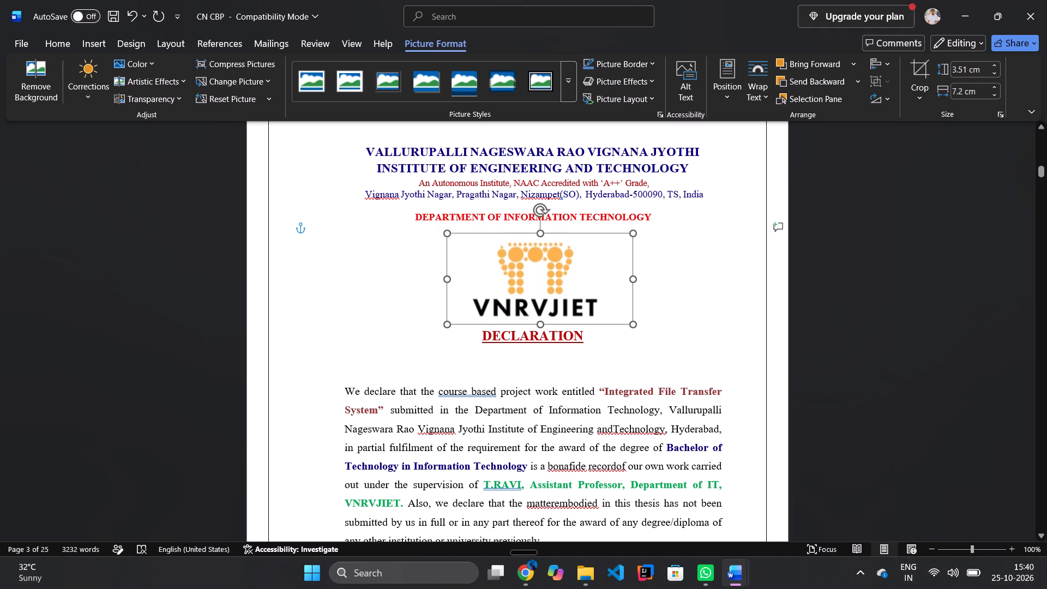
pyautogui.moveTo(524, 274); pyautogui.dragTo(520, 269)
pyautogui.click(682, 315)
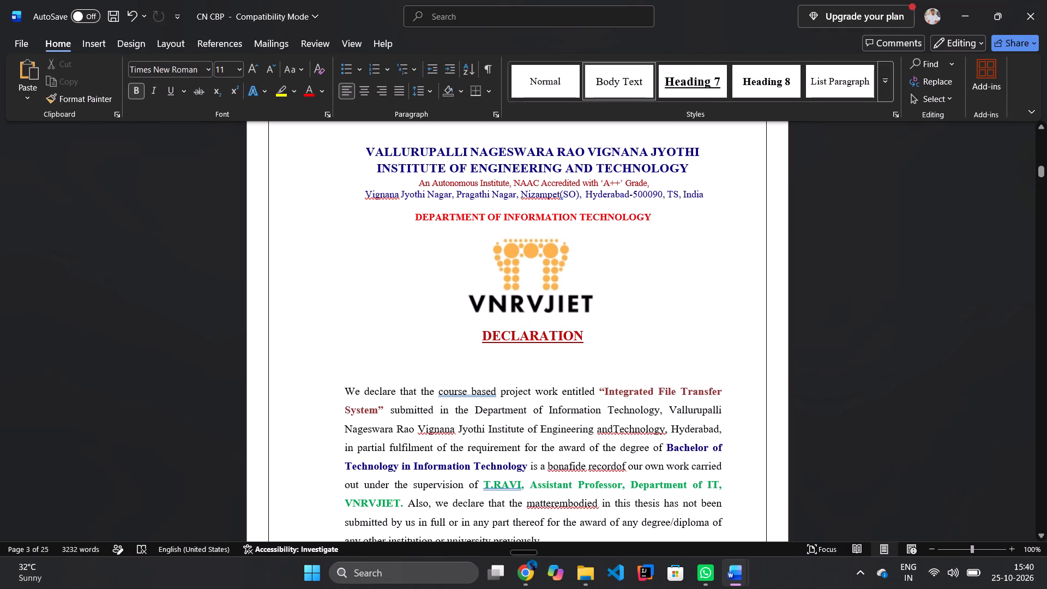
# Move the VNRVJIET logo aside on the declaration page and delete the old gate emblem underneath it.
pyautogui.scroll(-1, 682, 315)
pyautogui.scroll(1, 682, 315)
pyautogui.click(553, 429)
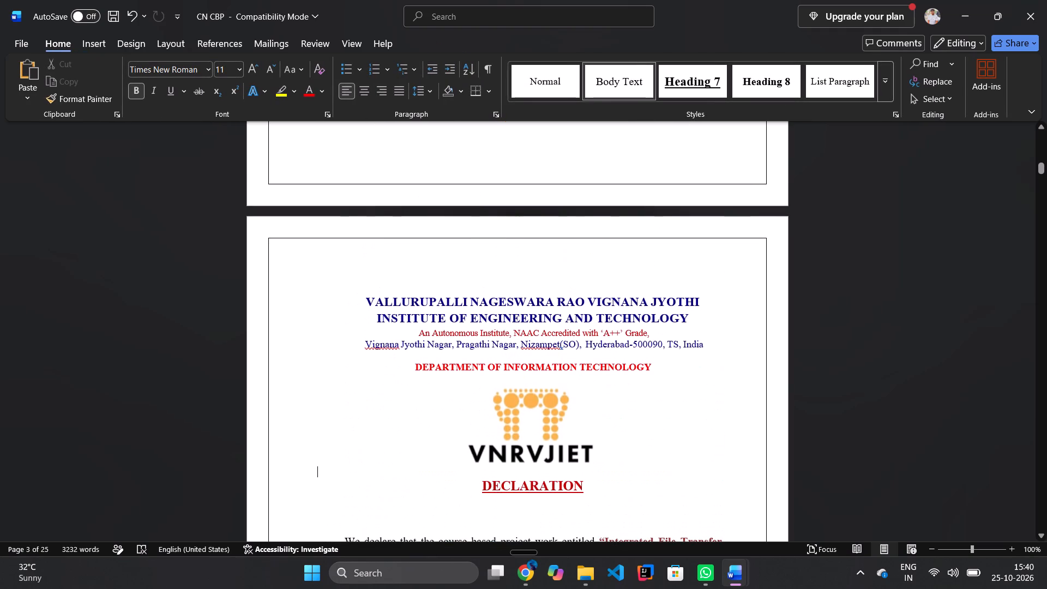
pyautogui.scroll(-1, 553, 429)
pyautogui.moveTo(559, 321); pyautogui.dragTo(410, 345)
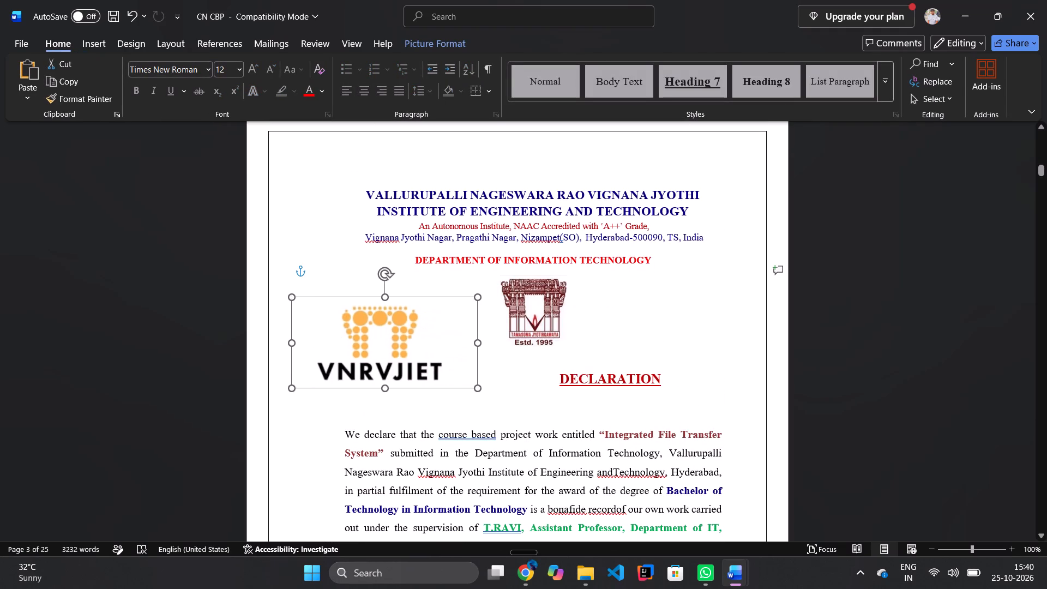
pyautogui.moveTo(410, 345); pyautogui.dragTo(426, 333)
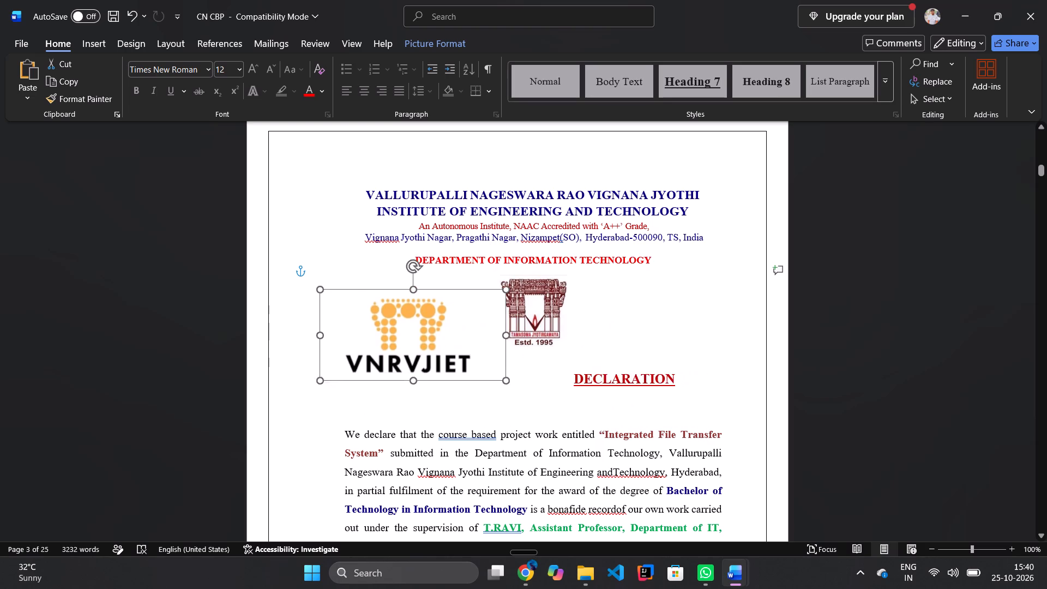
pyautogui.moveTo(426, 333); pyautogui.dragTo(399, 329)
pyautogui.click(547, 327)
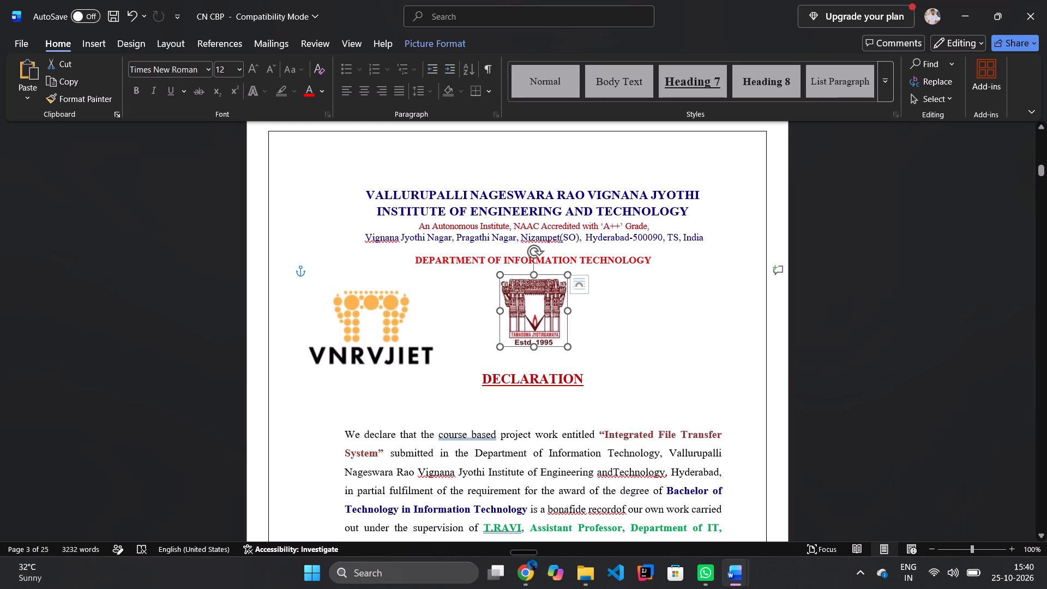
pyautogui.press('Delete')
# Move the VNRVJIET logo back to the page centre, just below "DEPARTMENT OF INFORMATION TECHNOLOGY" on page 3.
pyautogui.moveTo(389, 321); pyautogui.dragTo(470, 311)
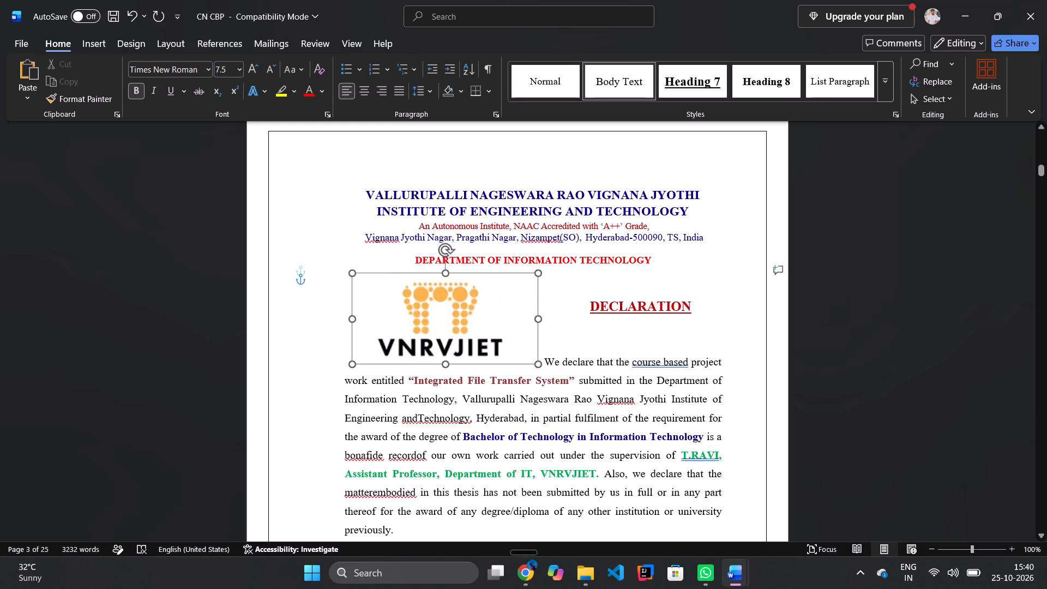
pyautogui.moveTo(470, 311); pyautogui.dragTo(535, 316)
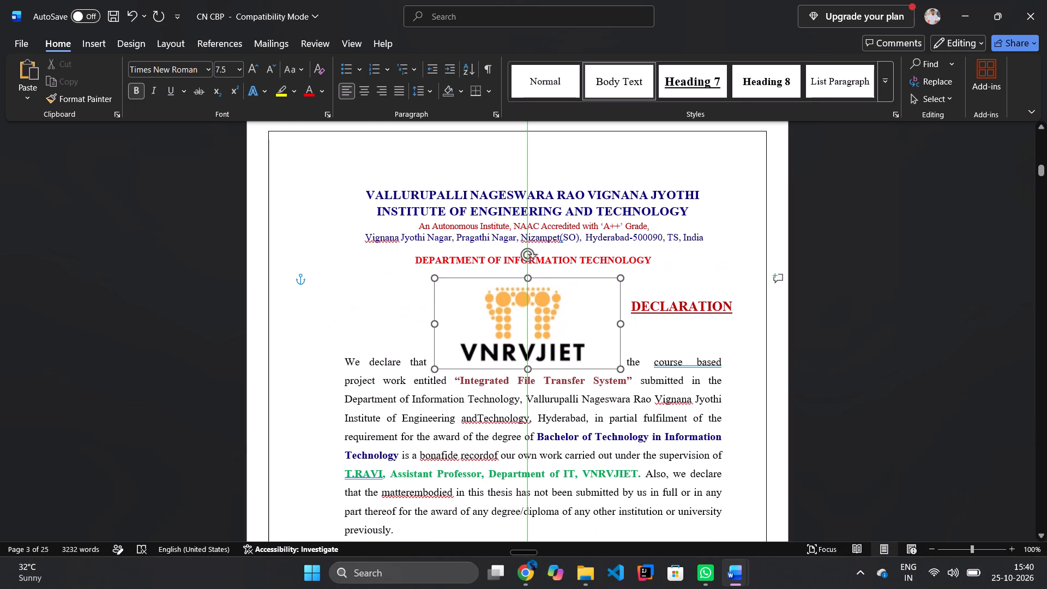
pyautogui.moveTo(535, 316); pyautogui.dragTo(534, 308)
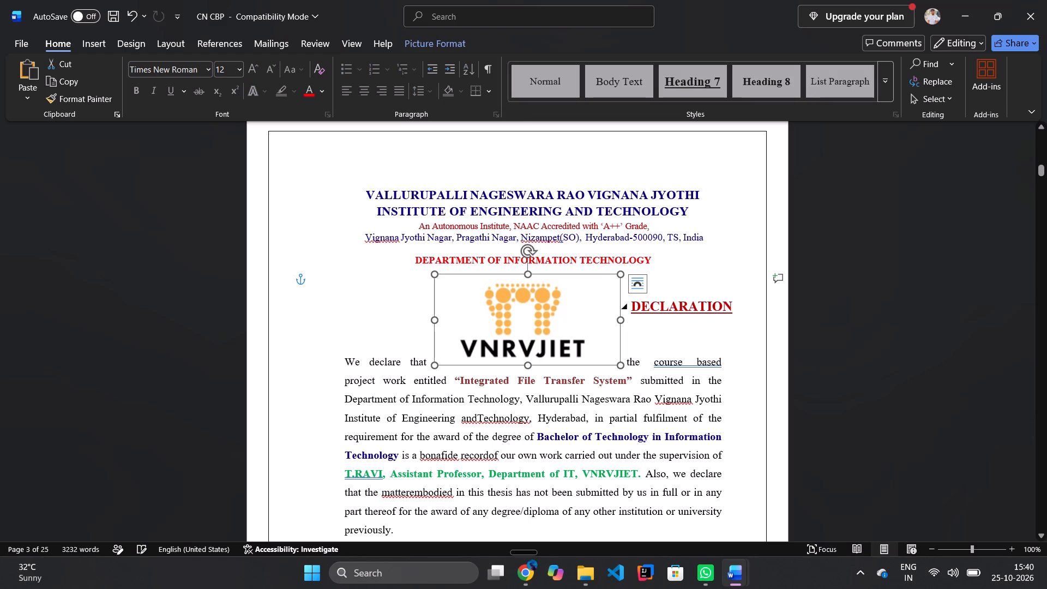
# Add five line breaks before the DECLARATION heading so it sits centred beneath the logo, removing one spare blank line above.
pyautogui.click(681, 285)
pyautogui.press('Return')
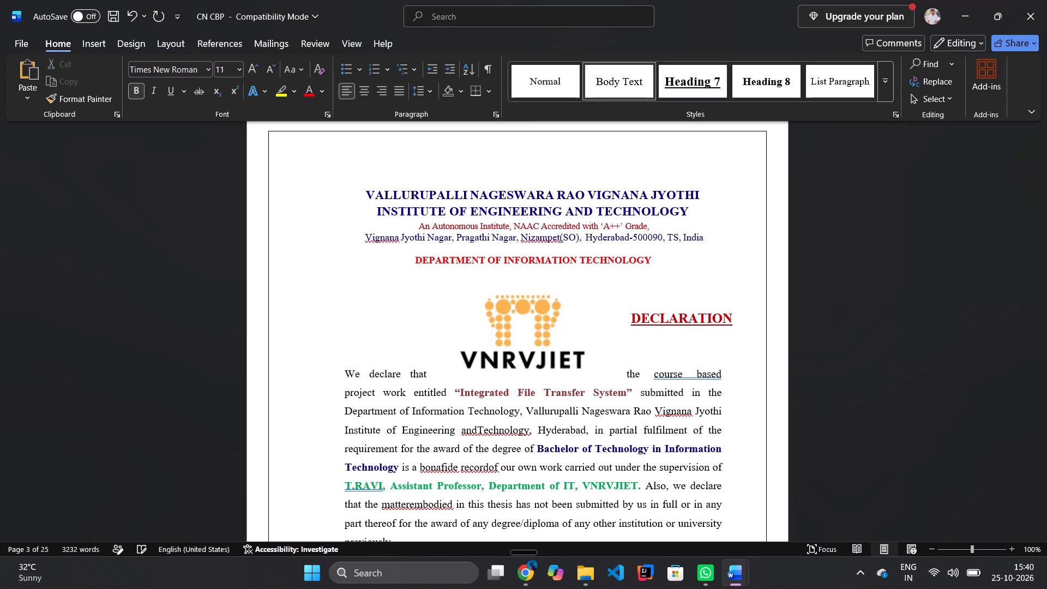
pyautogui.press('BackSpace')
pyautogui.press('BackSpace')
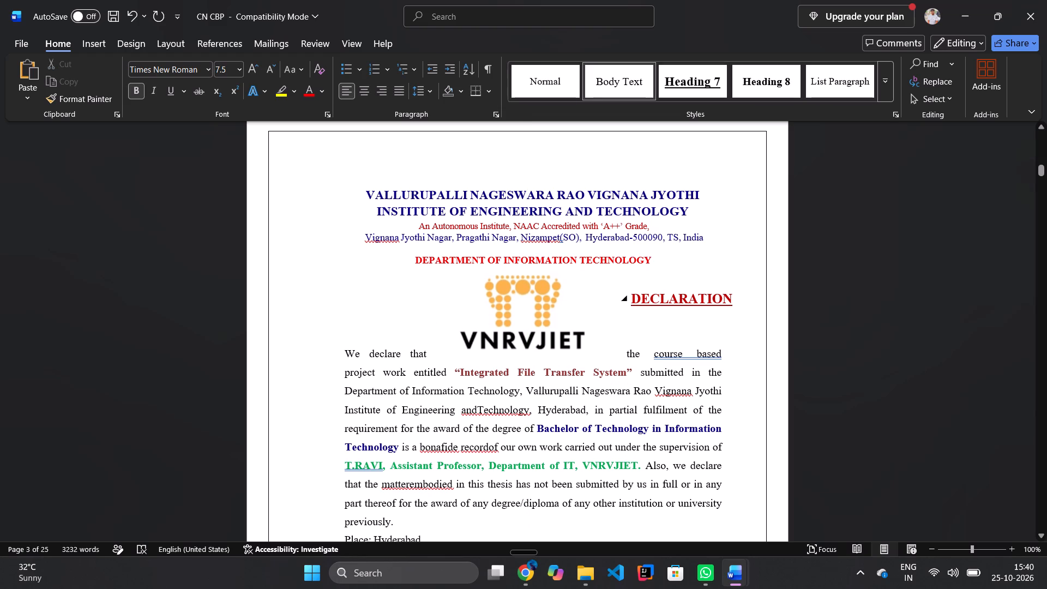
pyautogui.press('Down')
pyautogui.press('Right')
pyautogui.press('Right')
pyautogui.press('Left')
pyautogui.press('Return')
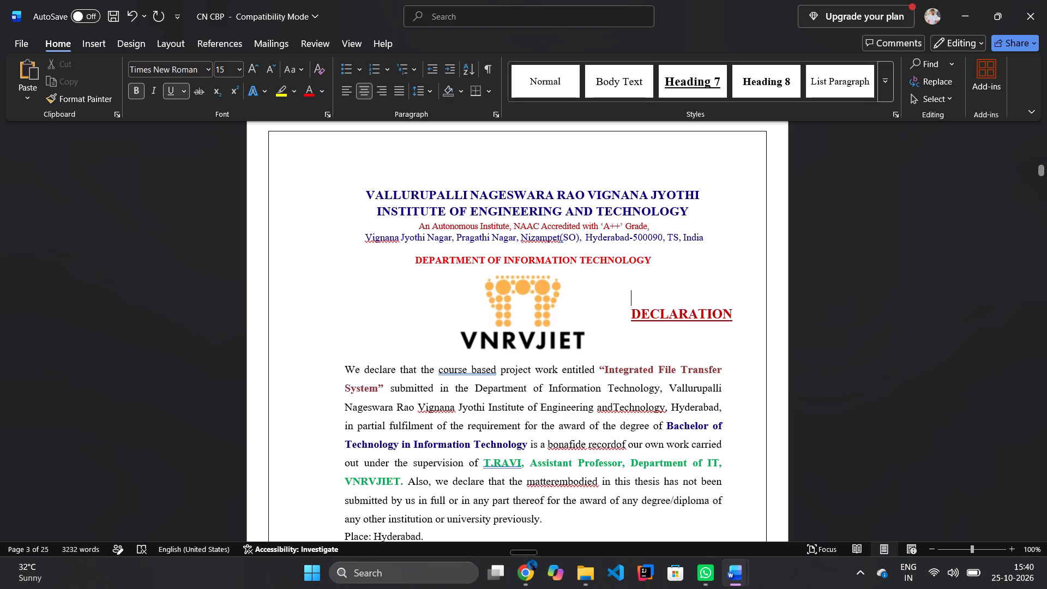
pyautogui.press('Return')
pyautogui.press('Return')
pyautogui.press('Return')
pyautogui.press('Return')
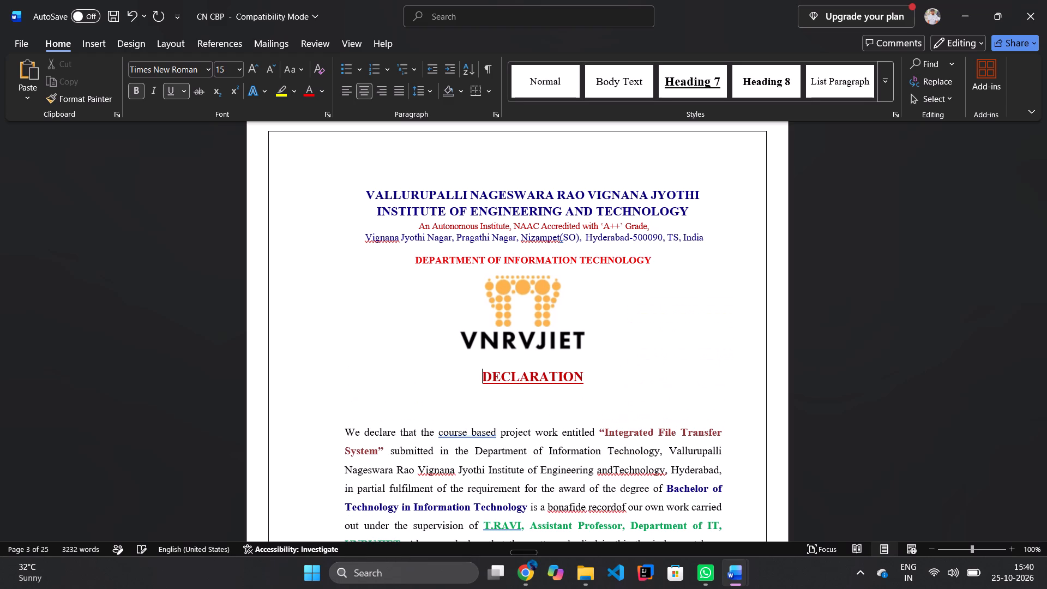
# Remove the blank lines between the DECLARATION heading and the paragraph starting "We declare that".
pyautogui.click(548, 409)
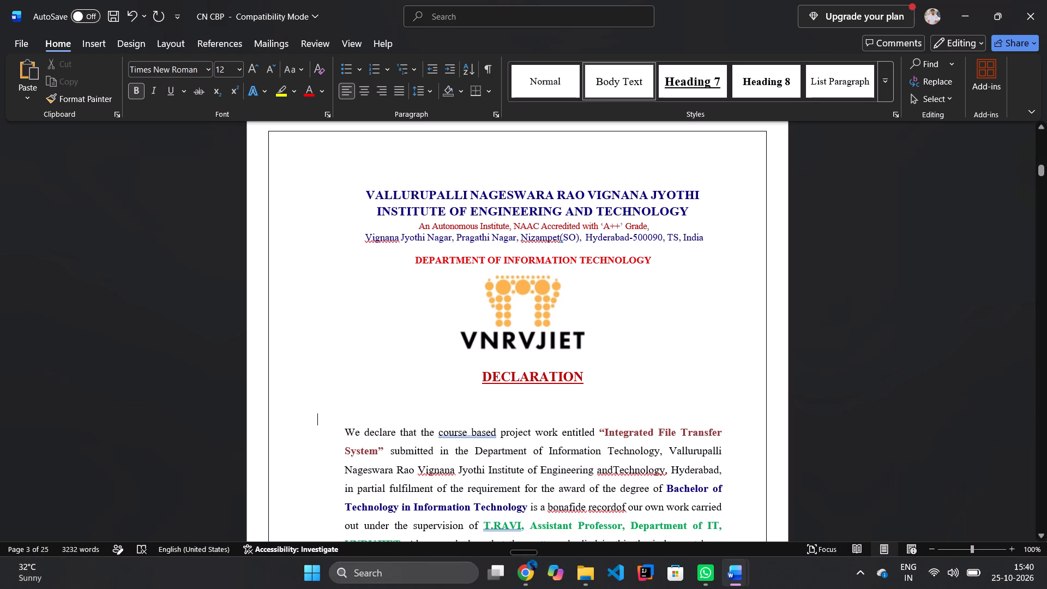
pyautogui.press('BackSpace')
pyautogui.press('BackSpace')
pyautogui.press('BackSpace')
# Delete the student names and roll numbers below "Place: Hyderabad." on the declaration page.
pyautogui.scroll(-2, 548, 409)
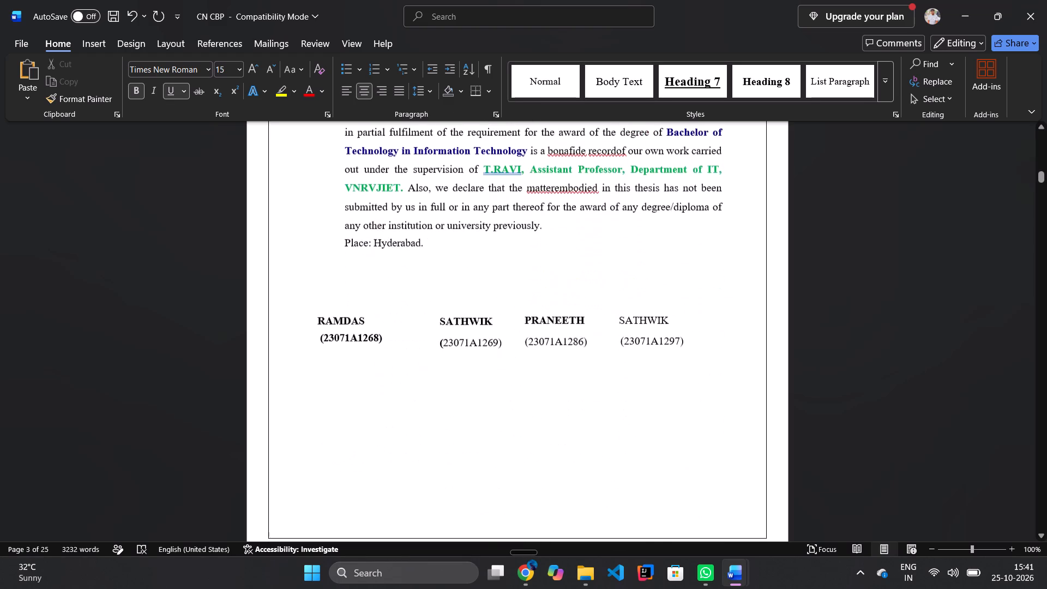
pyautogui.scroll(1, 548, 409)
pyautogui.scroll(-1, 548, 409)
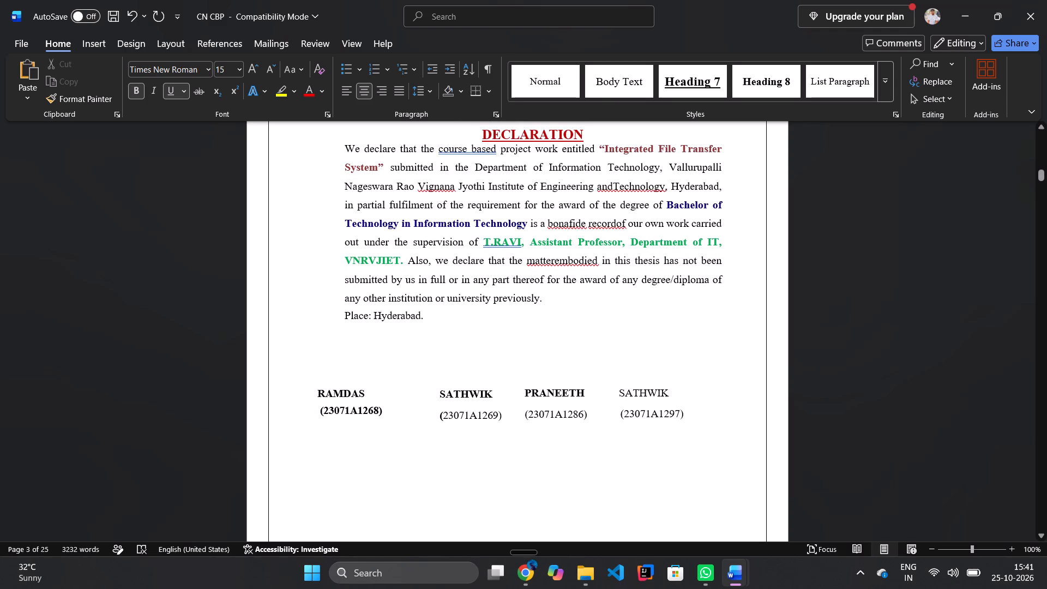
pyautogui.moveTo(695, 413); pyautogui.dragTo(243, 399)
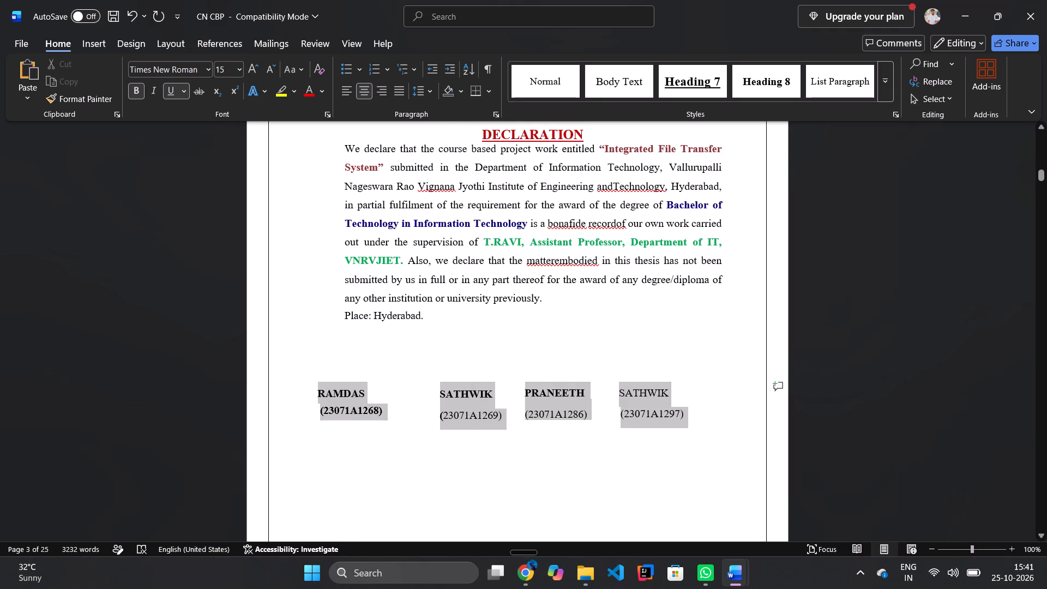
pyautogui.press('BackSpace')
pyautogui.press('BackSpace')
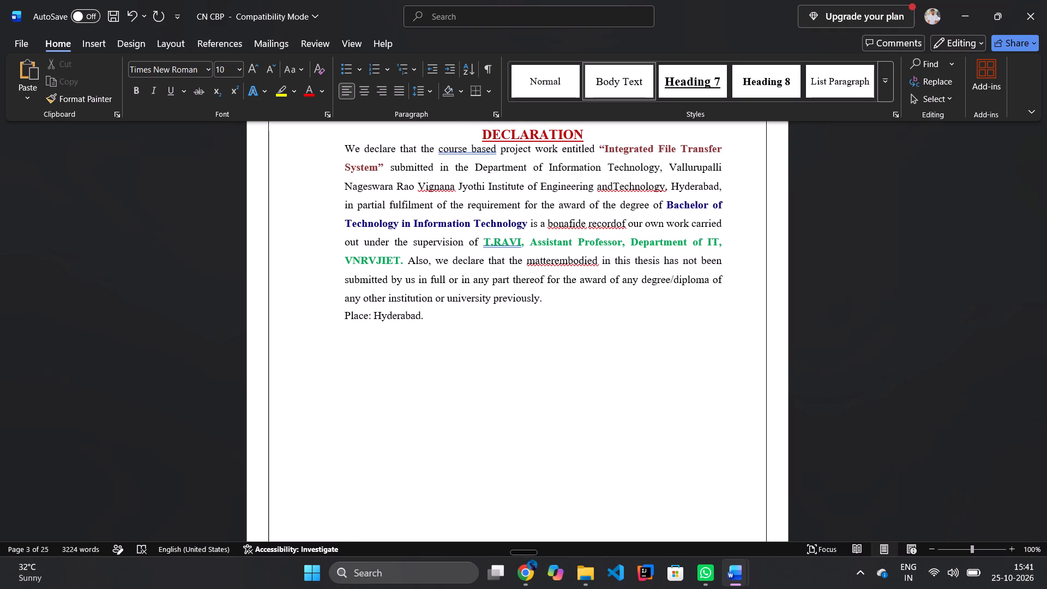
# Add two line breaks after the DECLARATION heading to separate it from the paragraph starting "We declare that".
pyautogui.scroll(1, 243, 399)
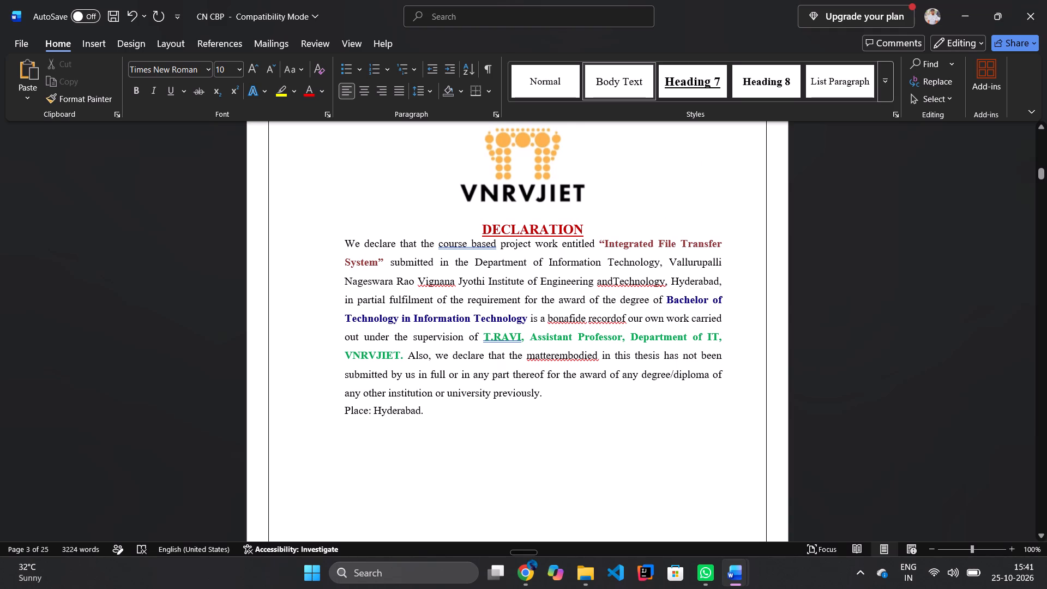
pyautogui.click(591, 221)
pyautogui.click(589, 224)
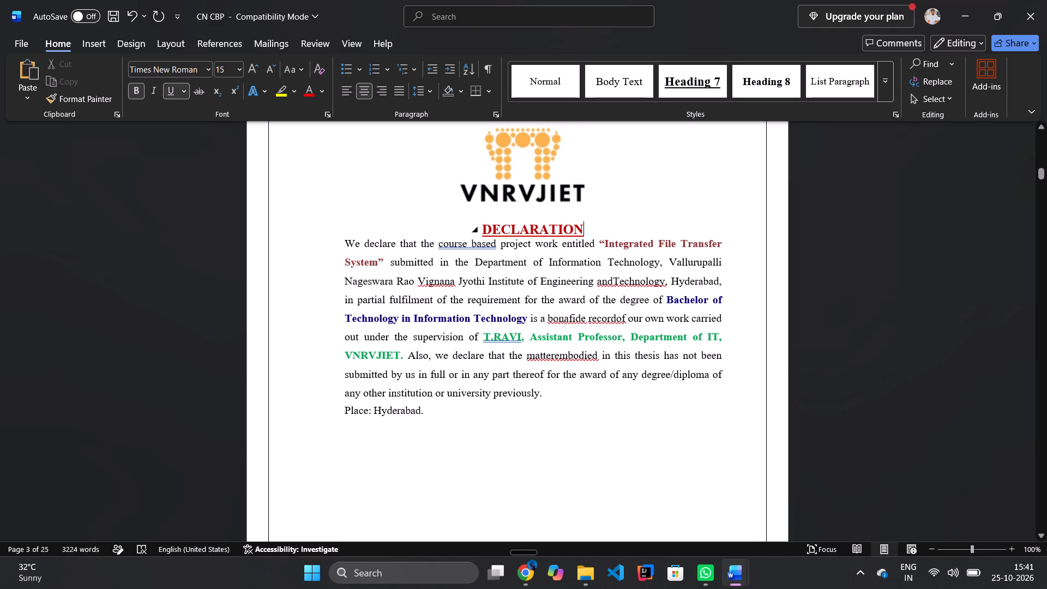
pyautogui.press('Return')
pyautogui.press('Return')
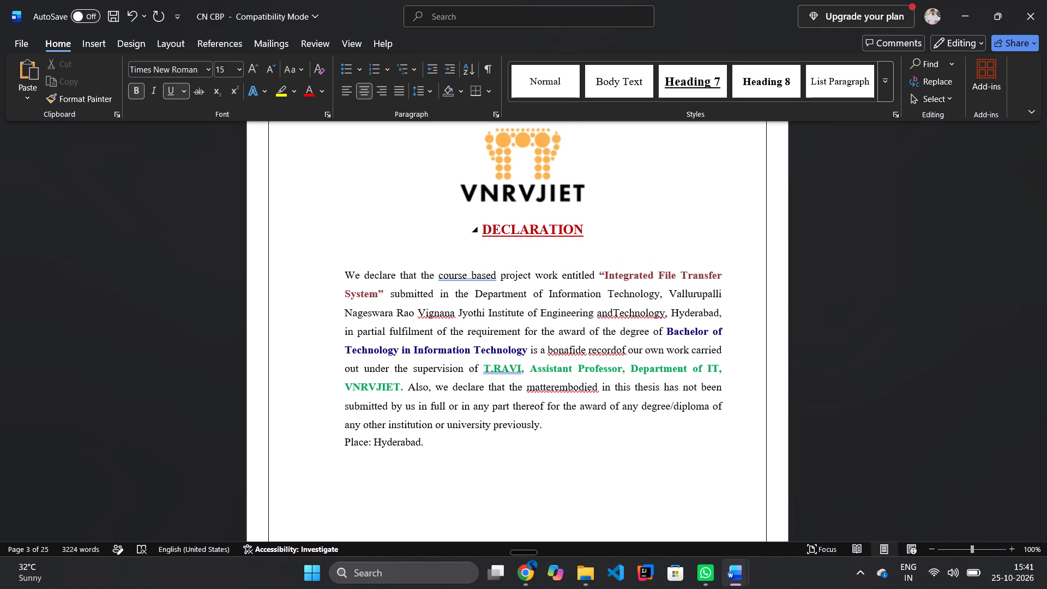
# Insert the missing space in "andTechnology" so the declaration paragraph reads "and Technology".
pyautogui.scroll(-1, 589, 224)
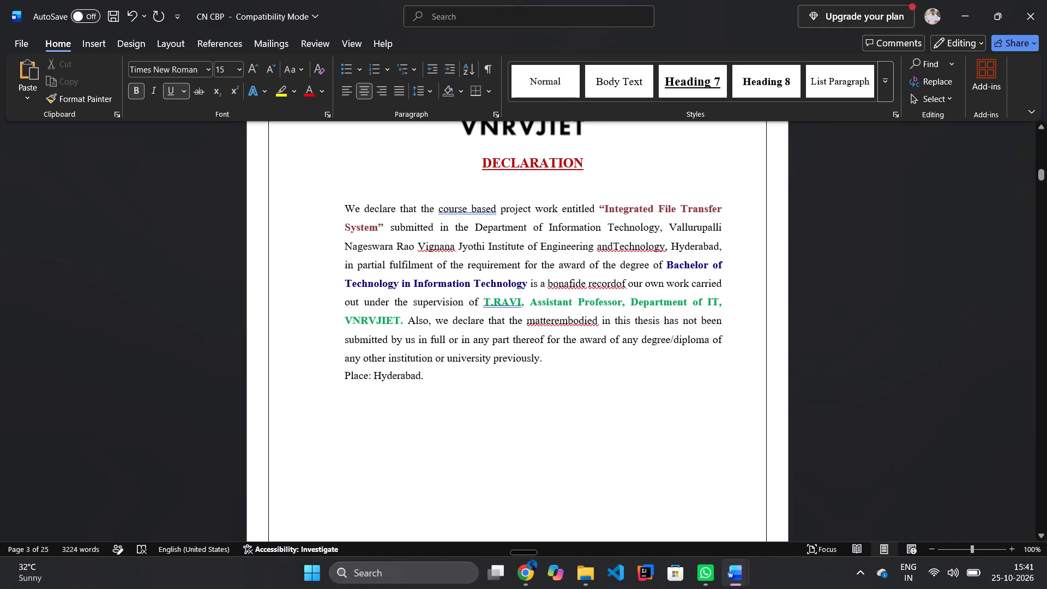
pyautogui.click(612, 245)
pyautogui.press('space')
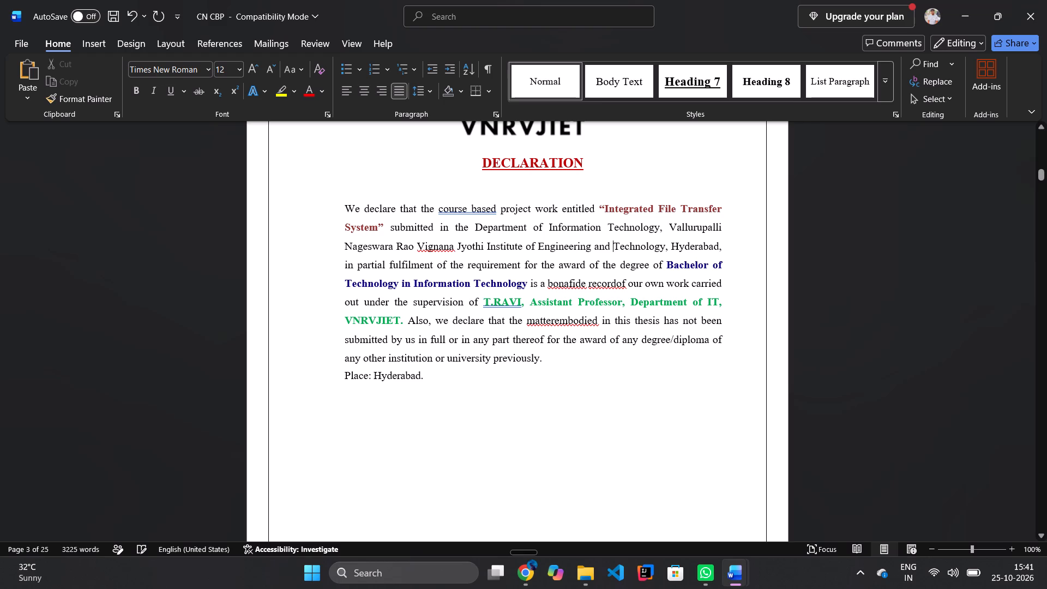
# Look through the following report pages, from the acknowledgement and abstract to the module and code pages, and return to the cover page.
pyautogui.scroll(-4, 498, 433)
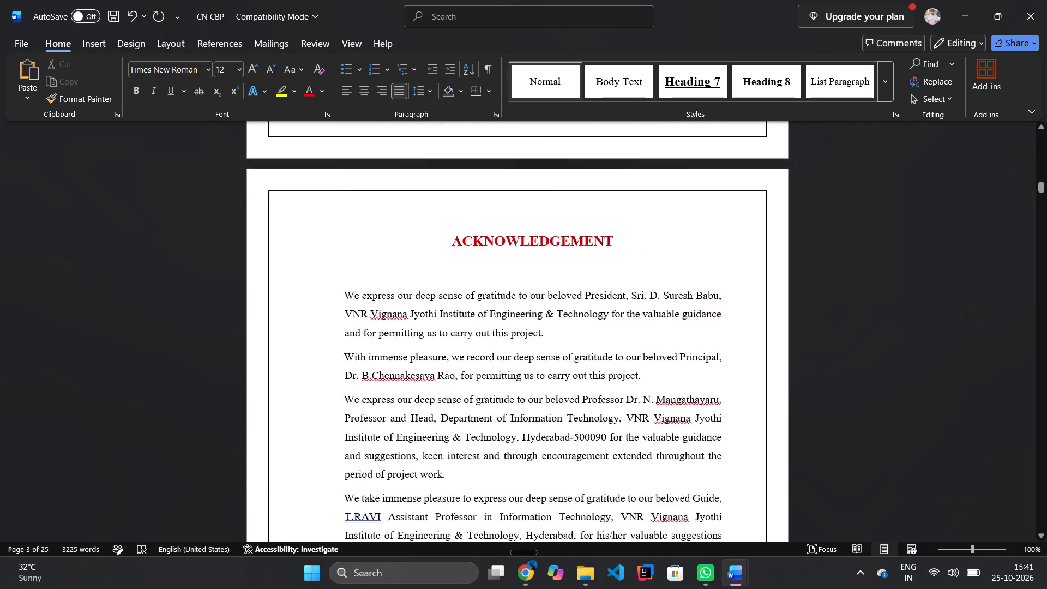
pyautogui.scroll(-11, 498, 433)
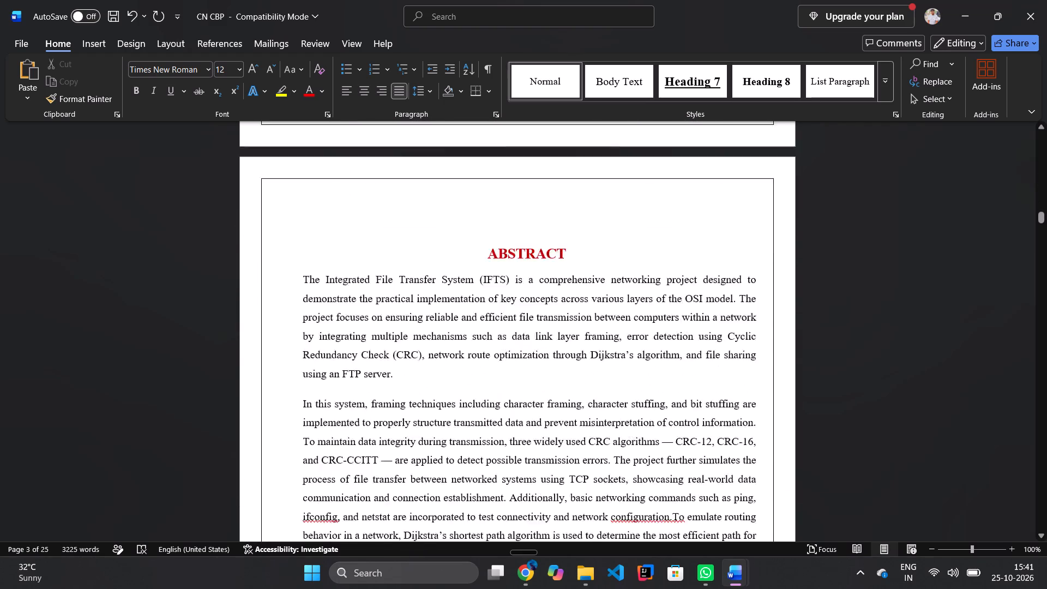
pyautogui.scroll(-14, 498, 433)
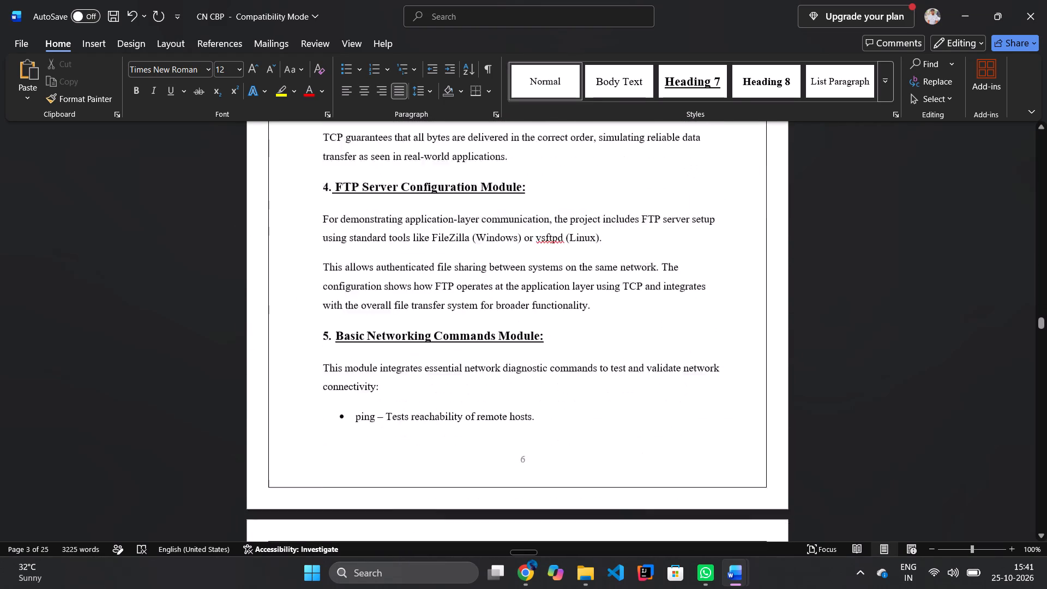
pyautogui.scroll(-14, 498, 433)
pyautogui.scroll(20, 498, 433)
pyautogui.scroll(20, 498, 433)
pyautogui.scroll(20, 498, 433)
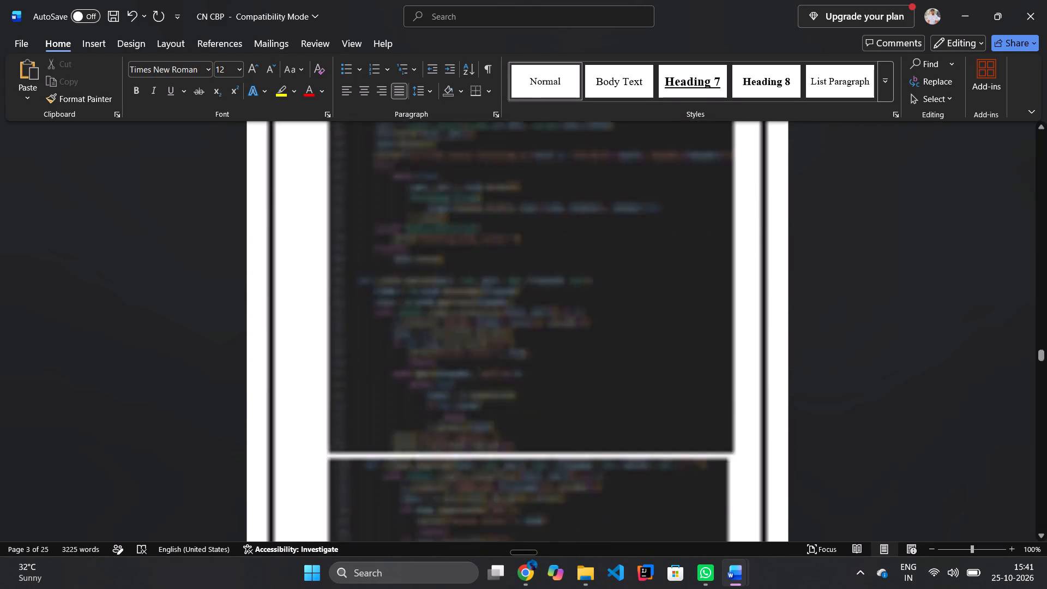
pyautogui.scroll(20, 498, 433)
pyautogui.scroll(15, 498, 433)
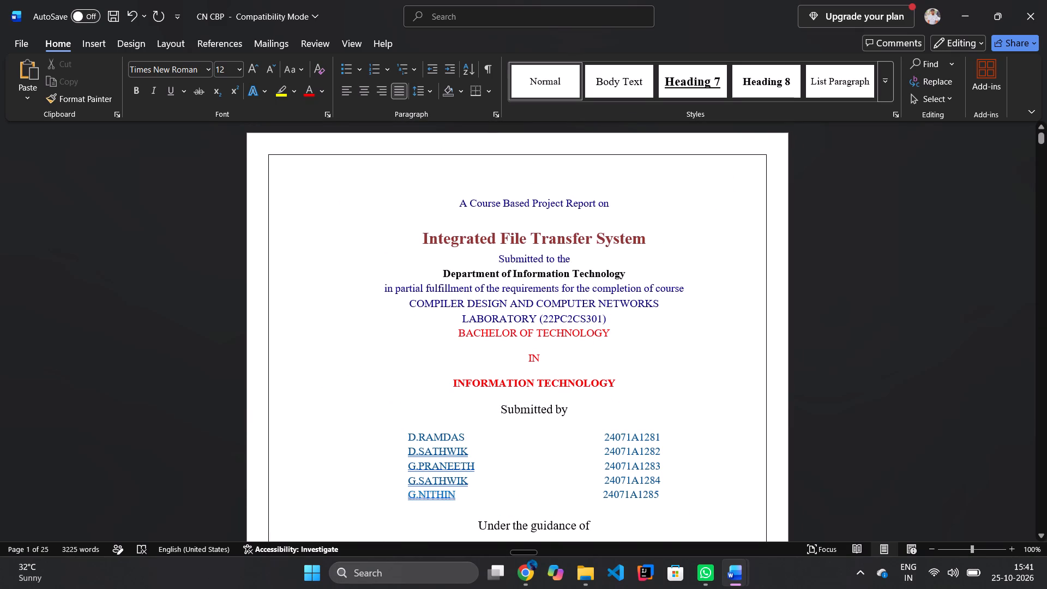
# Replace the blank line above the title "Integrated File Transfer System" on the cover page with a centred one.
pyautogui.click(483, 224)
pyautogui.press('BackSpace')
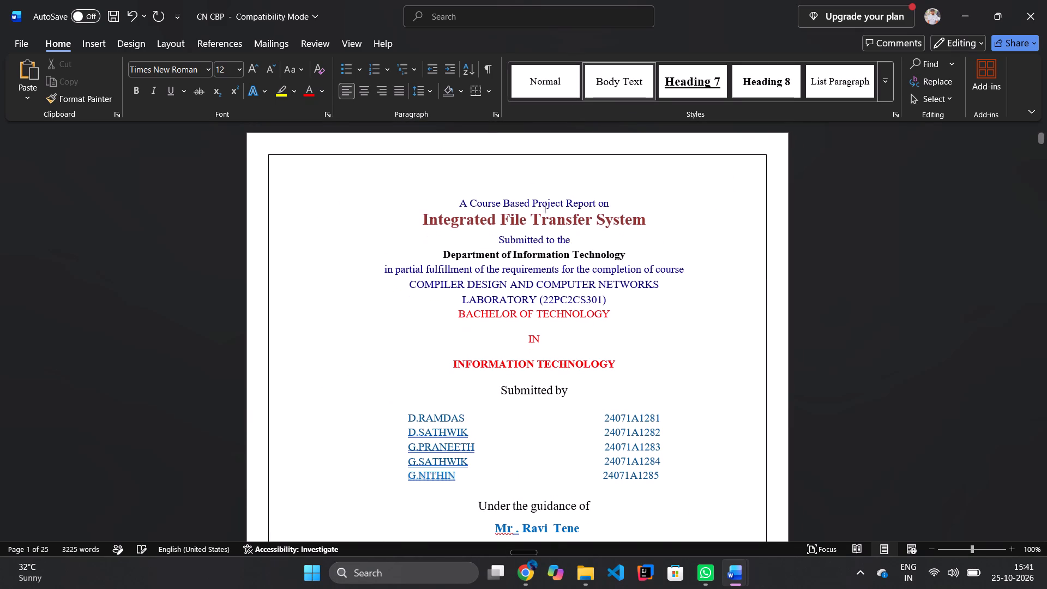
pyautogui.press('Return')
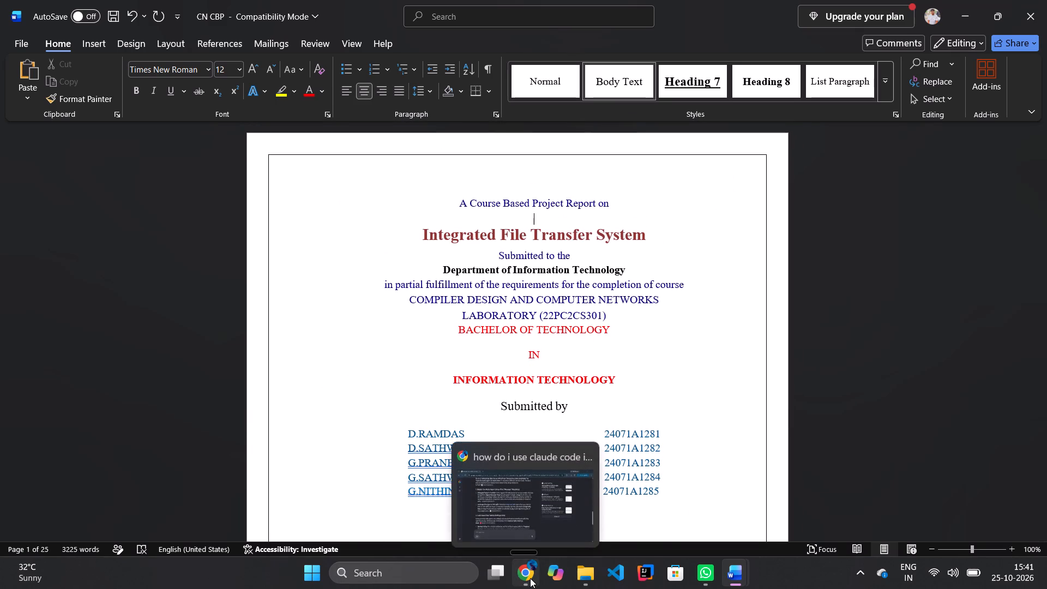
# Open the recent PDF "7. IT - R22 @ 19.07.2025" and copy the Compiler Design and Computer Networks Laboratory course code, 22PC2CS301.
pyautogui.click(597, 573)
pyautogui.click(29, 213)
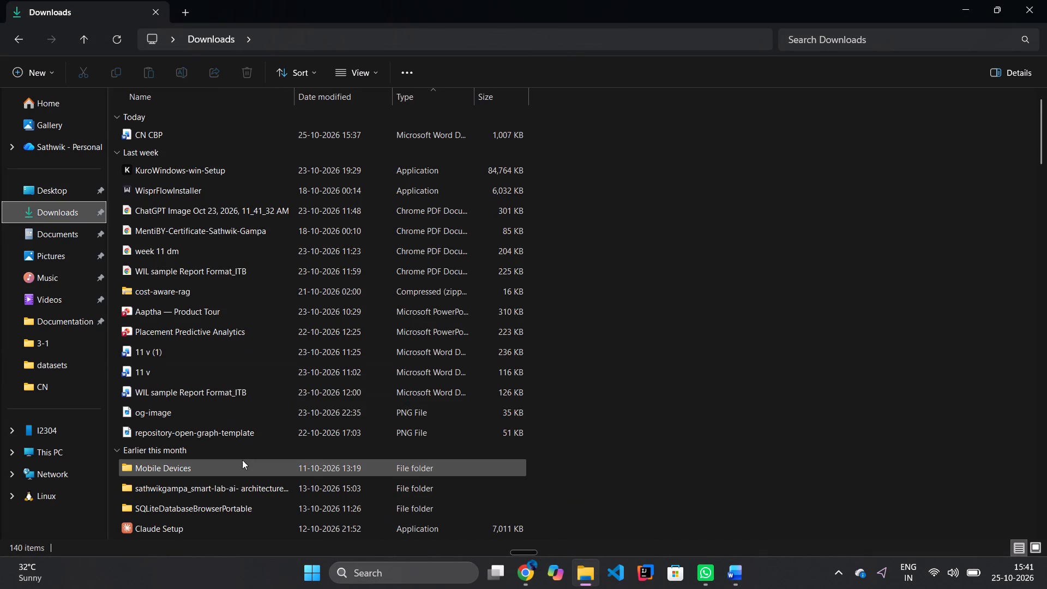
pyautogui.scroll(-7, 242, 460)
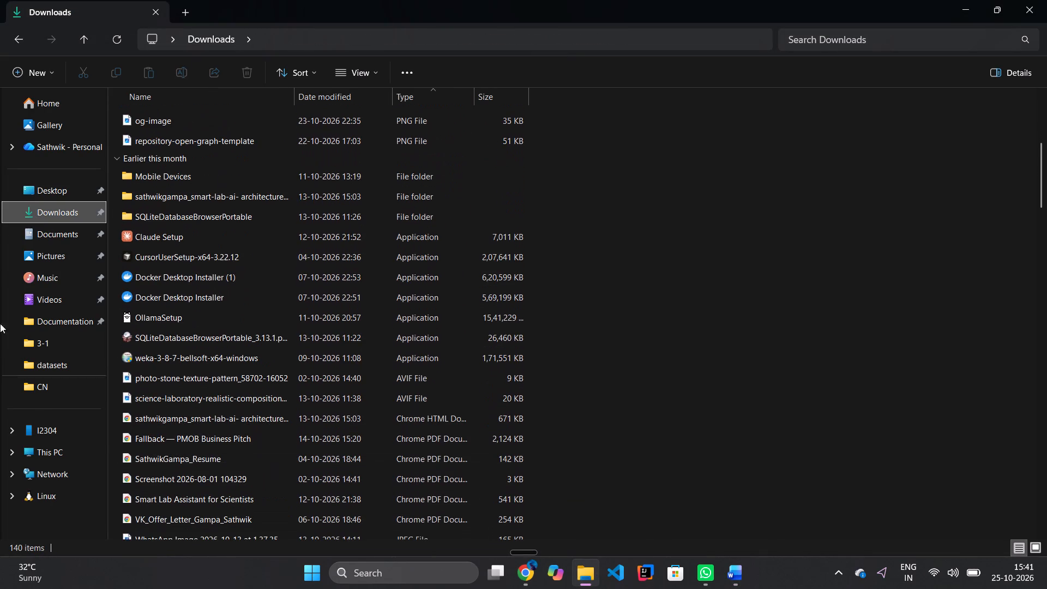
pyautogui.click(69, 98)
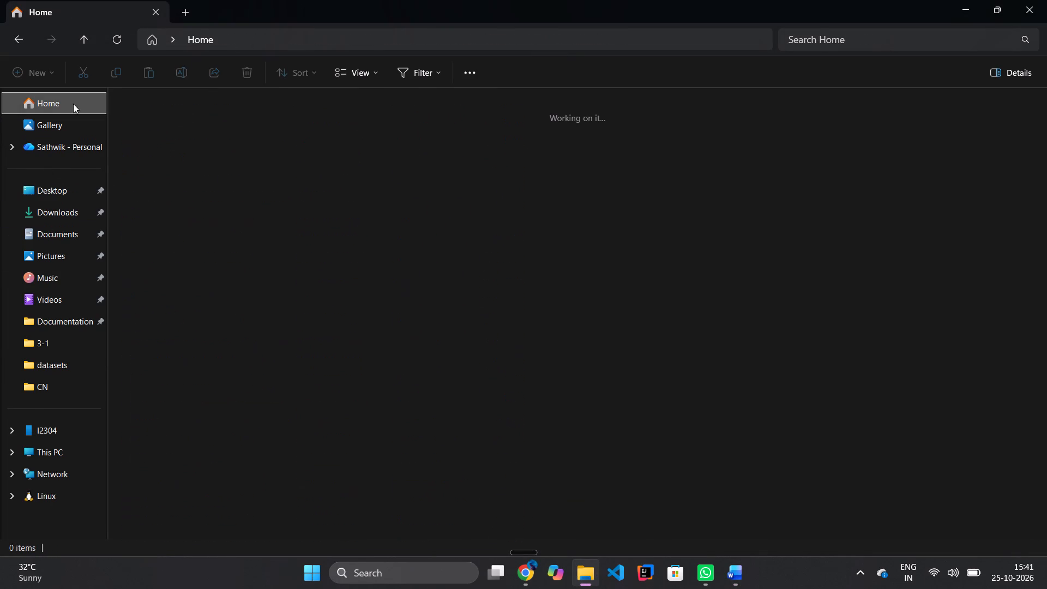
pyautogui.scroll(-1, 311, 422)
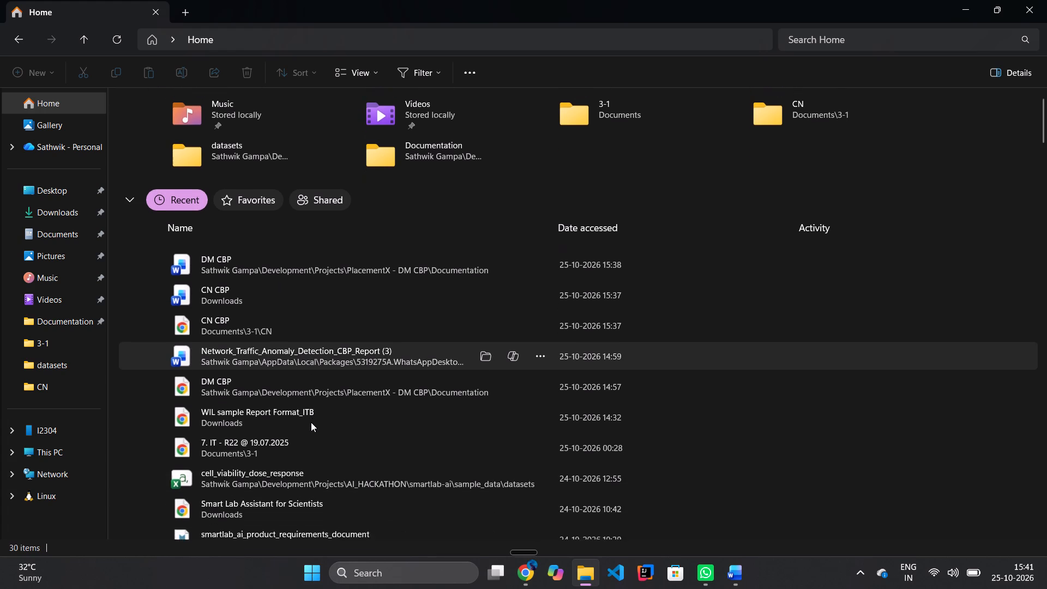
pyautogui.scroll(-1, 311, 422)
pyautogui.doubleClick(261, 443)
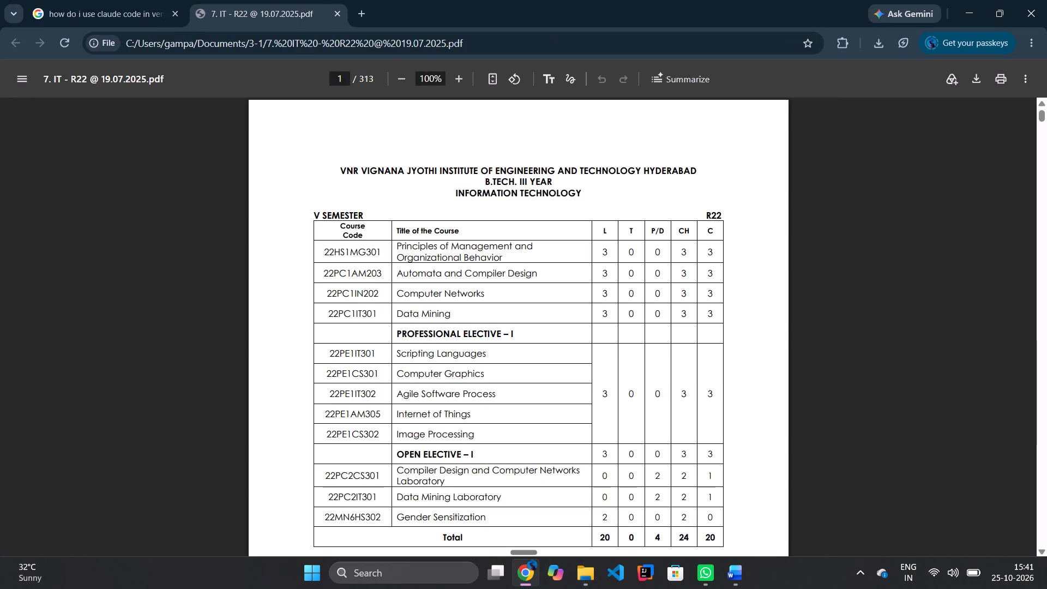
pyautogui.scroll(-1, 605, 383)
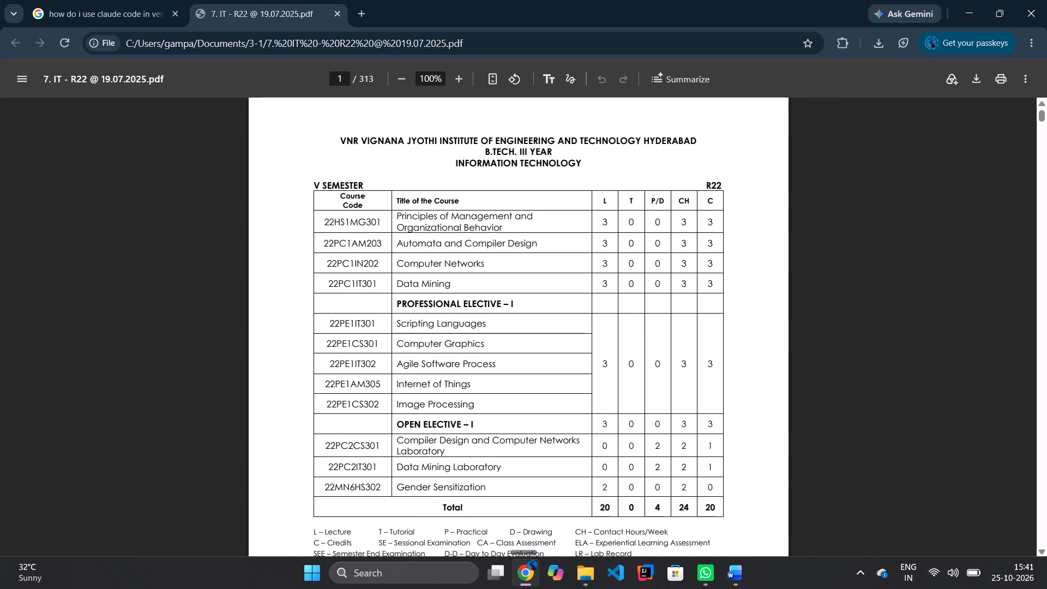
pyautogui.moveTo(326, 448); pyautogui.dragTo(380, 447)
pyautogui.hotkey('ctrl', 'c')
# Back in the CN CBP document, replace the code in brackets after LABORATORY on the cover page with the copied 22PC2CS301.
pyautogui.hotkey('alt', 'Tab')
pyautogui.hotkey('alt', 'Tab')
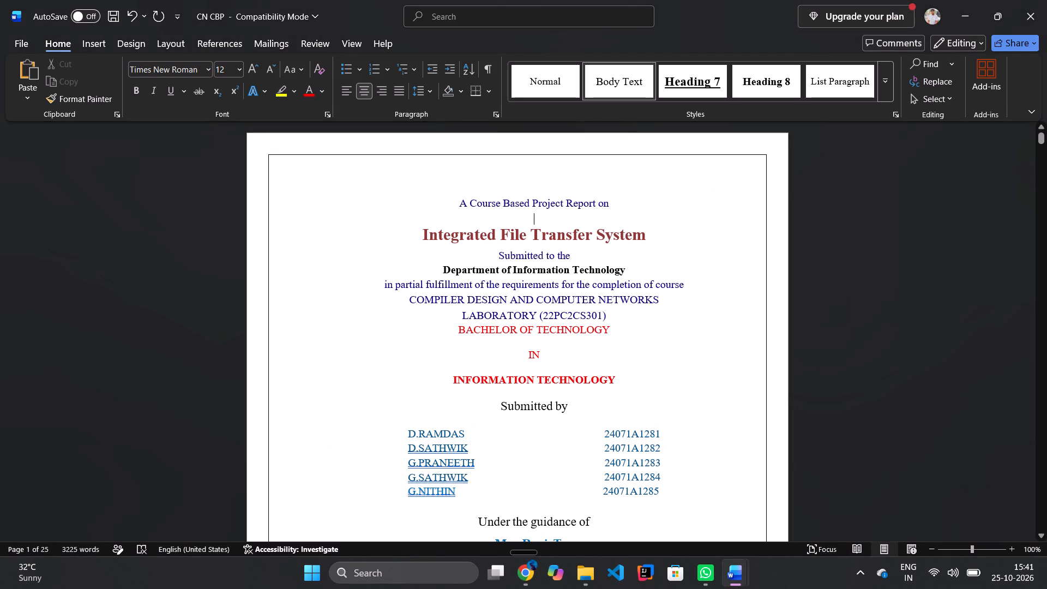
pyautogui.click(598, 314)
pyautogui.press('Right')
pyautogui.press('BackSpace')
pyautogui.press('BackSpace')
pyautogui.press('BackSpace')
pyautogui.press('BackSpace')
pyautogui.press('BackSpace')
pyautogui.press('BackSpace')
pyautogui.press('BackSpace')
pyautogui.press('BackSpace')
pyautogui.press('BackSpace')
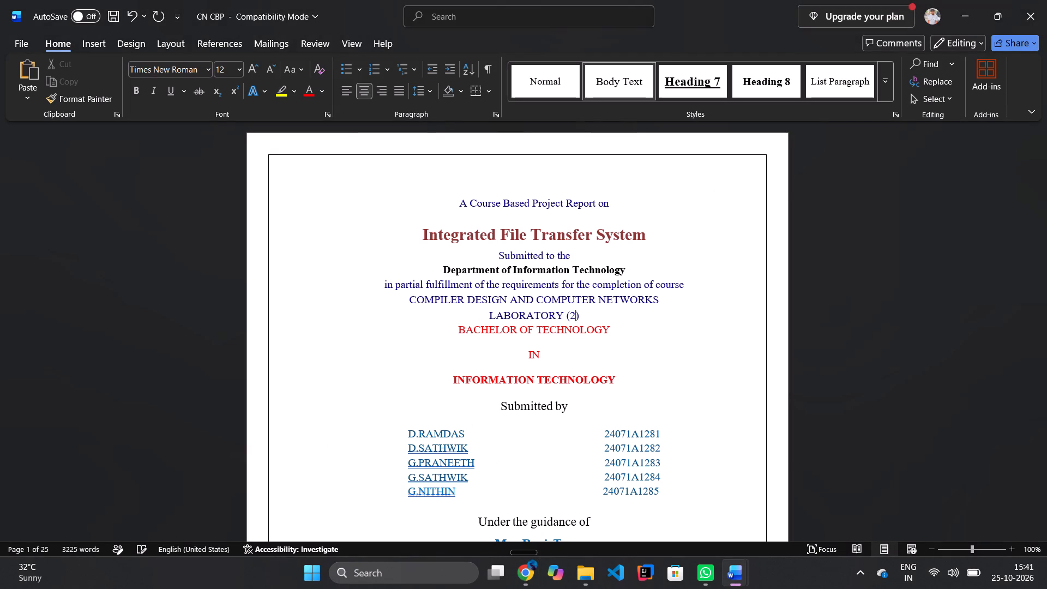
pyautogui.press('BackSpace')
pyautogui.hotkey('ctrl', 'v')
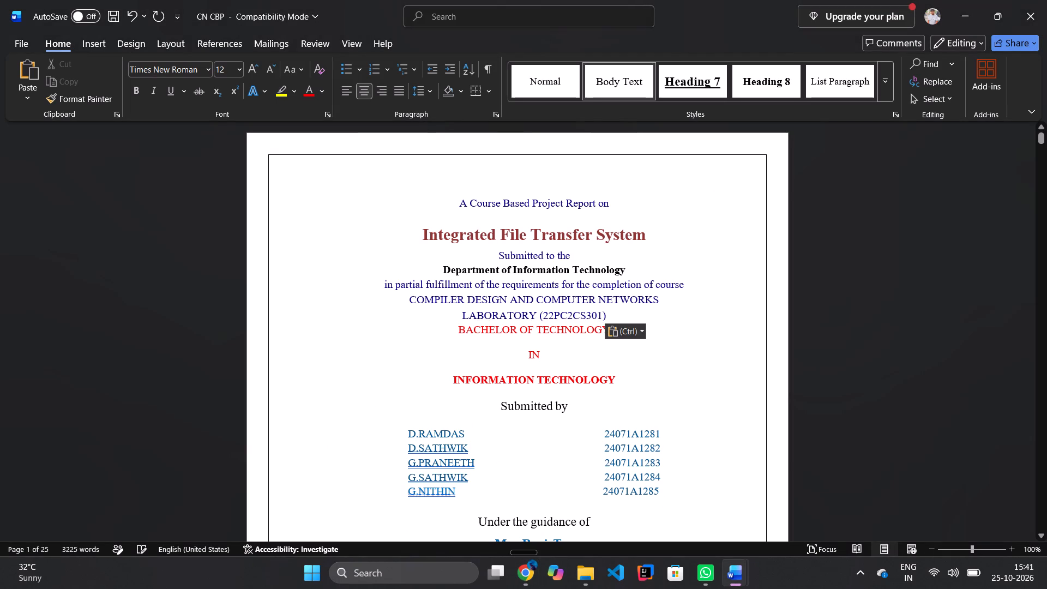
pyautogui.click(622, 314)
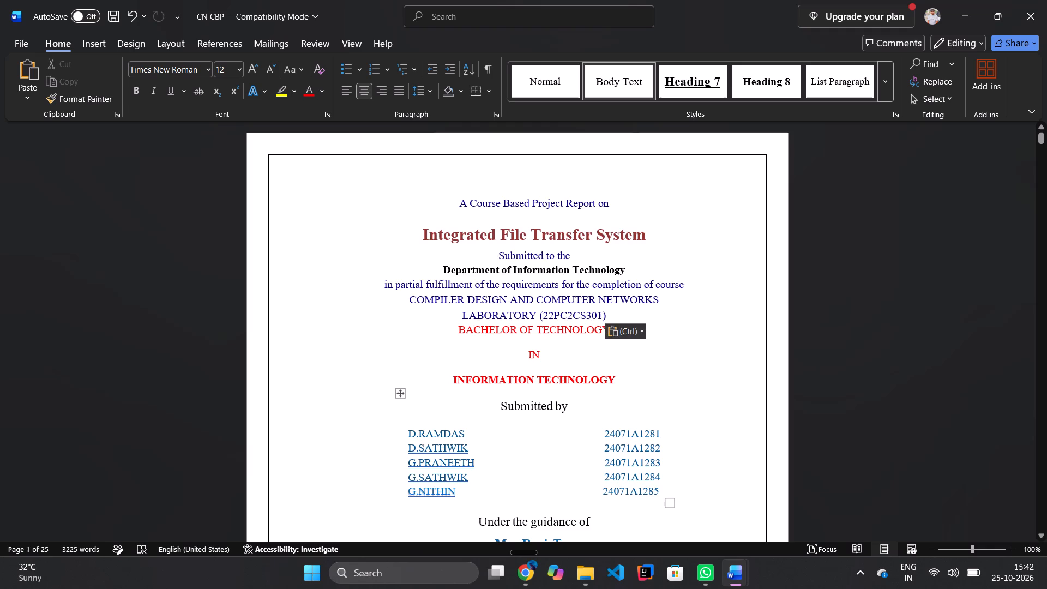
# Review the cover page and the certificate page of CN CBP from the course details down to the signatories.
pyautogui.scroll(-3, 515, 409)
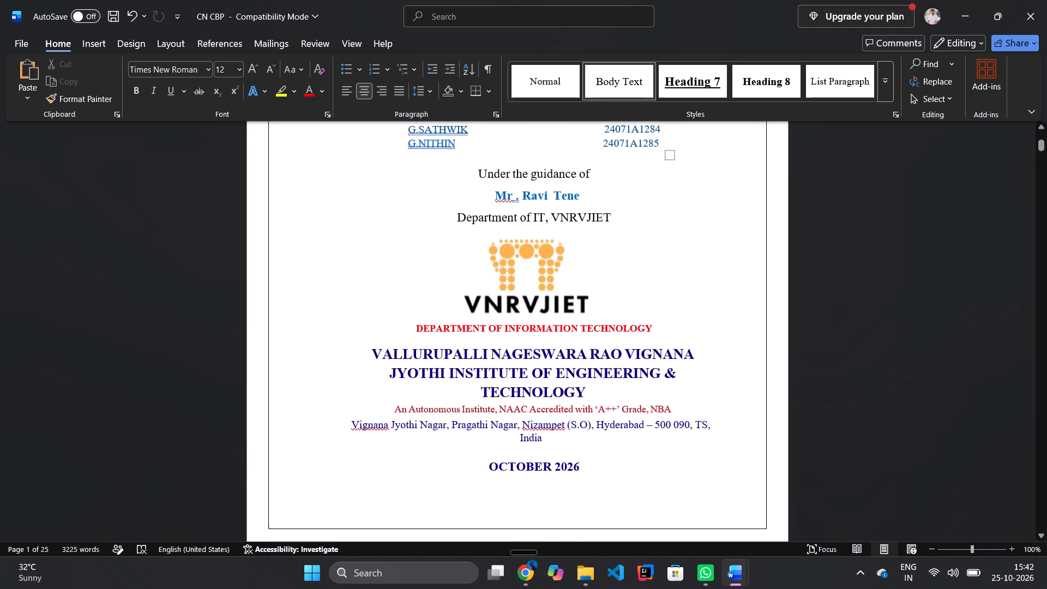
pyautogui.scroll(-3, 515, 409)
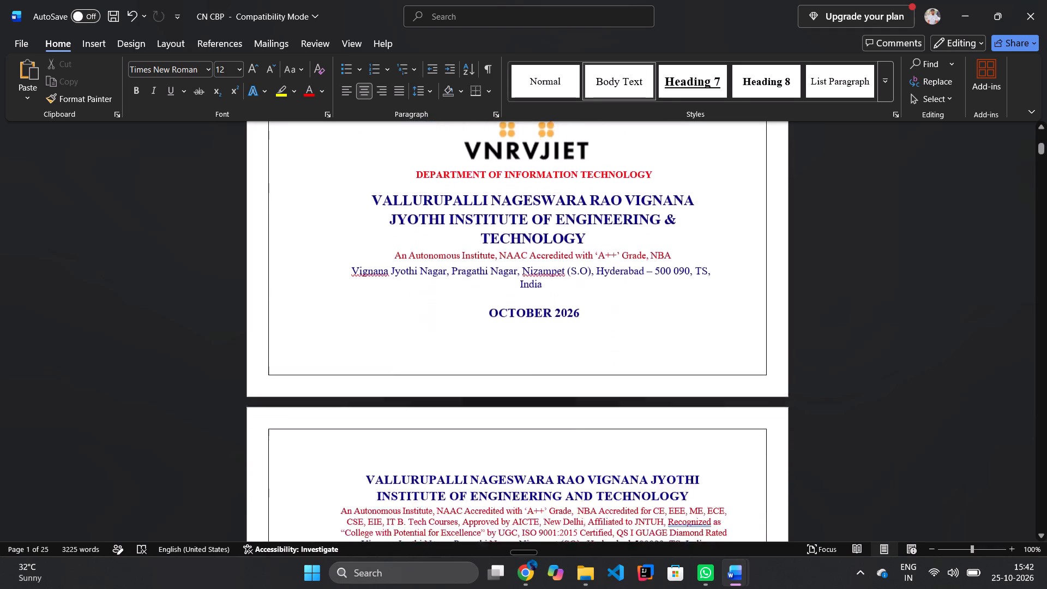
pyautogui.scroll(-2, 515, 409)
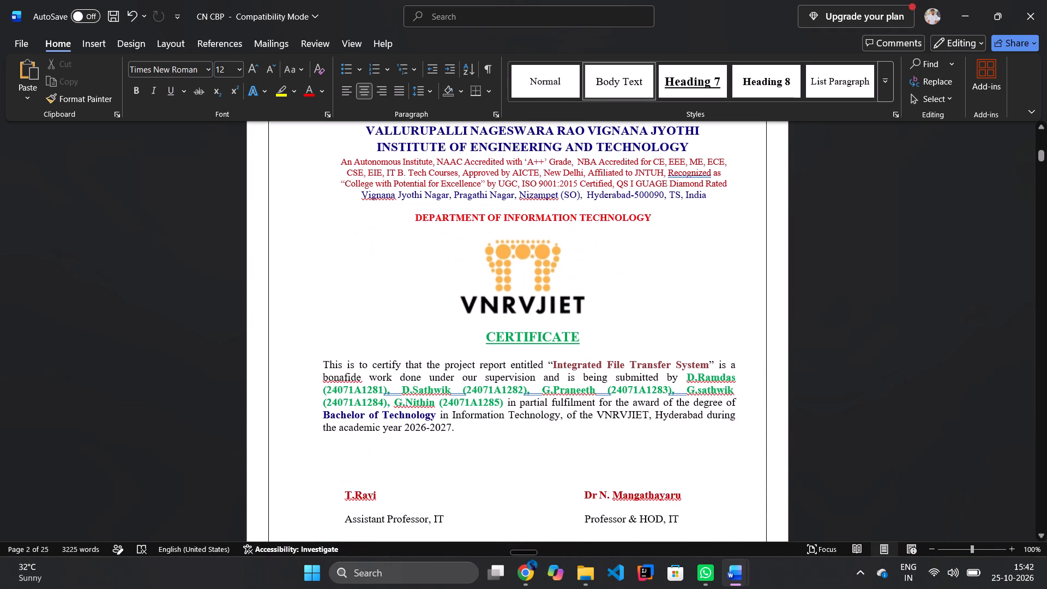
pyautogui.hotkey('alt', 'Tab')
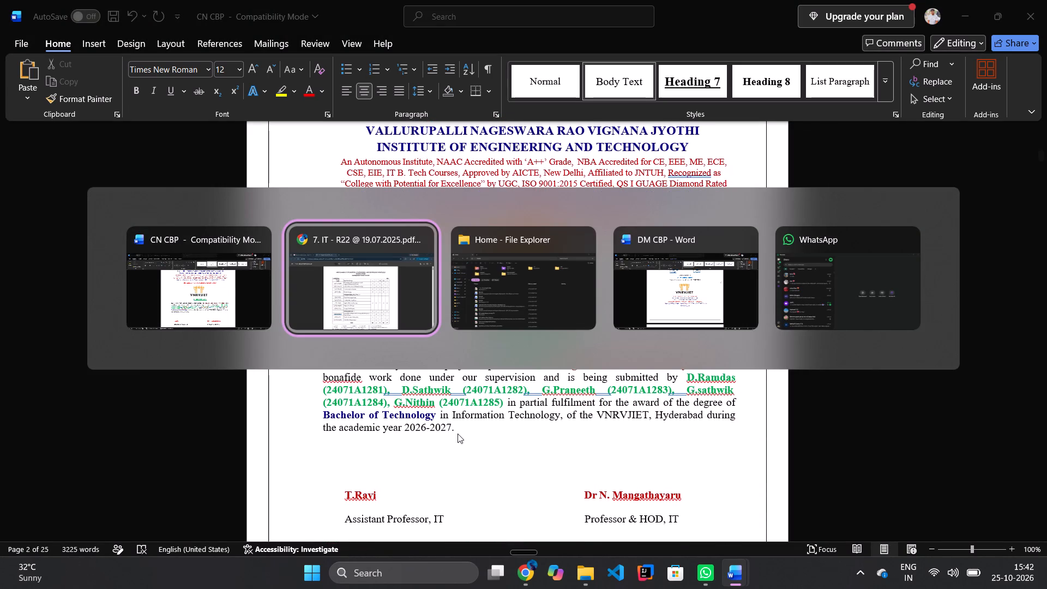
pyautogui.hotkey('alt', 'Tab')
pyautogui.hotkey('alt', 'Tab')
pyautogui.hotkey('alt', 'Tab')
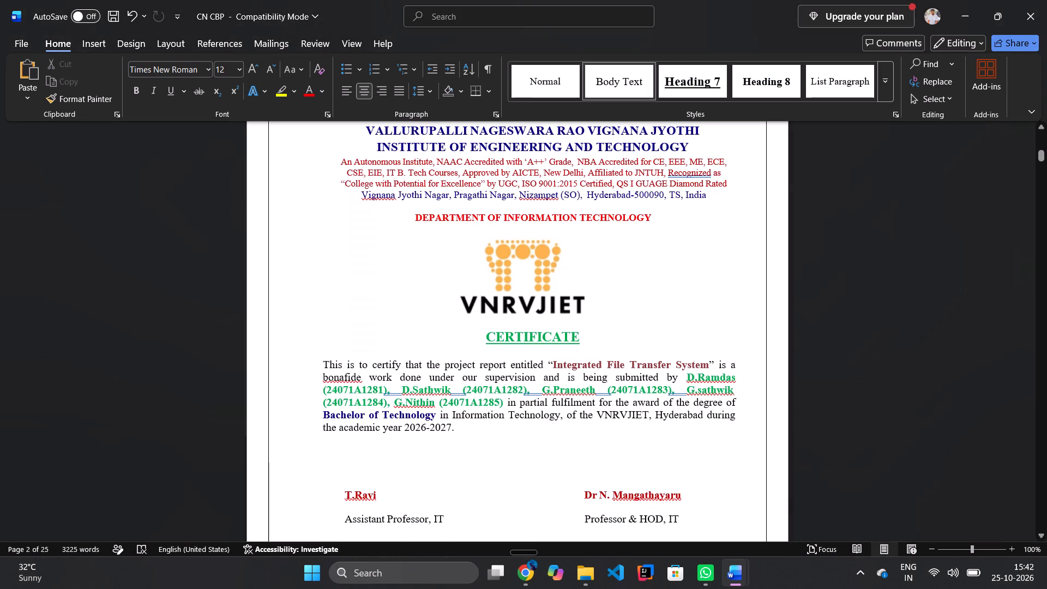
pyautogui.scroll(7, 458, 434)
pyautogui.scroll(-1, 458, 434)
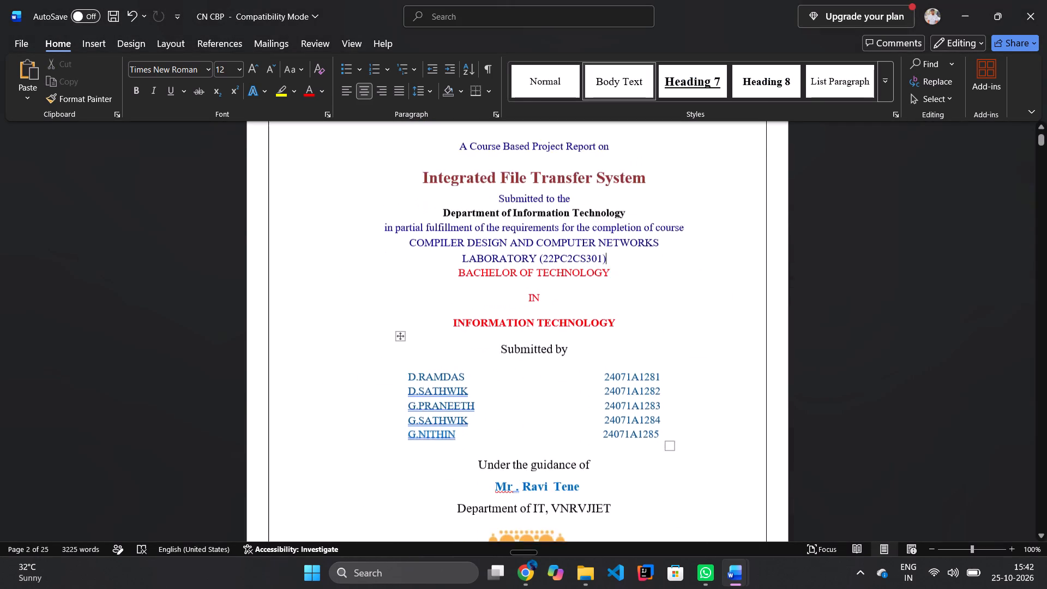
pyautogui.scroll(-5, 458, 434)
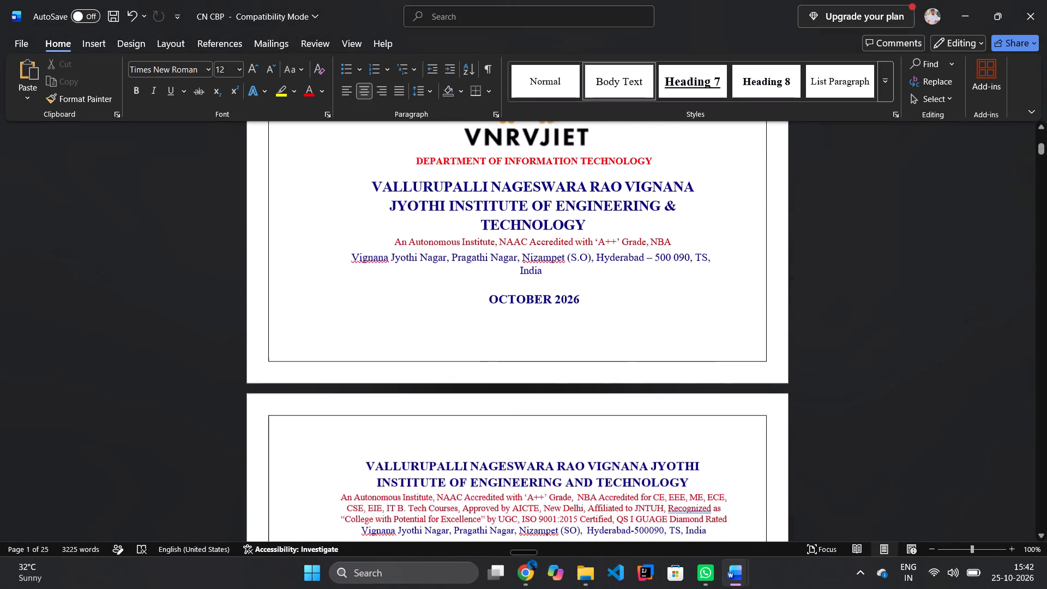
pyautogui.scroll(-3, 458, 434)
# Switch to DM CBP and check the line spacing options for the paragraph under the CERTIFICATE heading.
pyautogui.hotkey('alt', 'Tab')
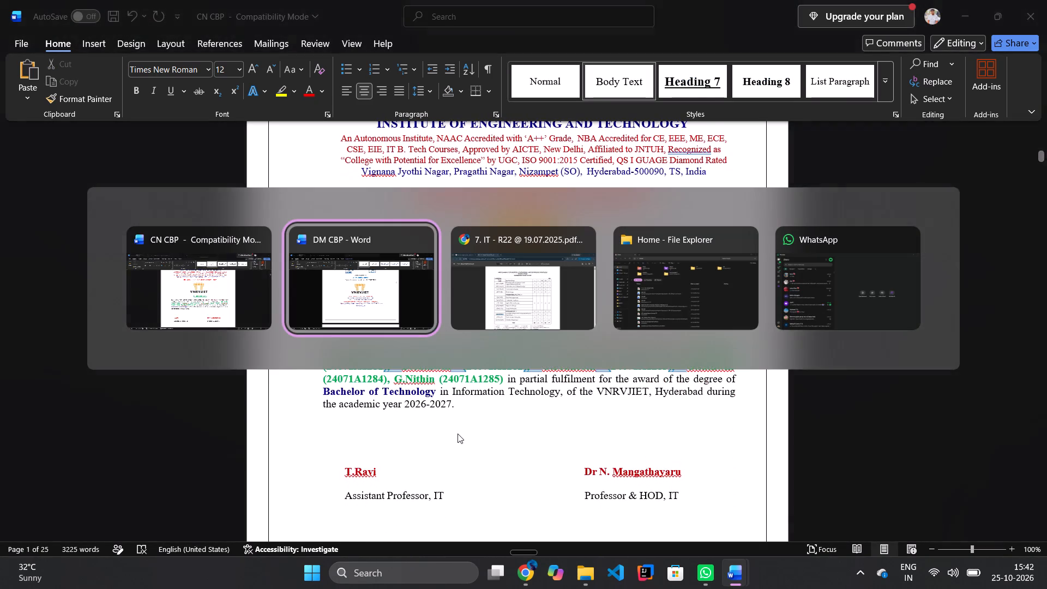
pyautogui.scroll(-2, 458, 434)
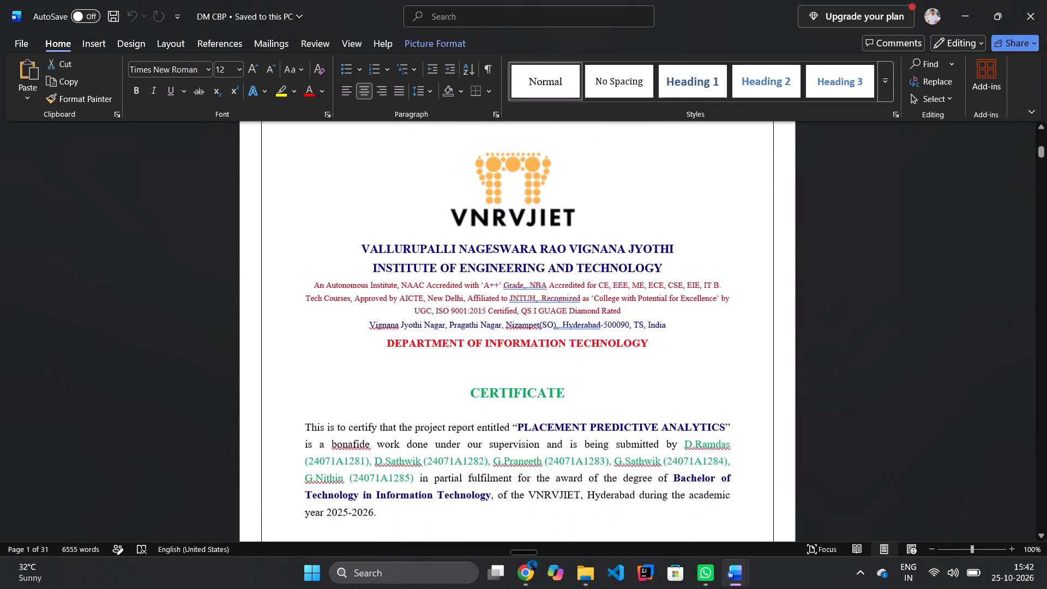
pyautogui.scroll(-2, 458, 434)
pyautogui.moveTo(388, 405); pyautogui.dragTo(305, 338)
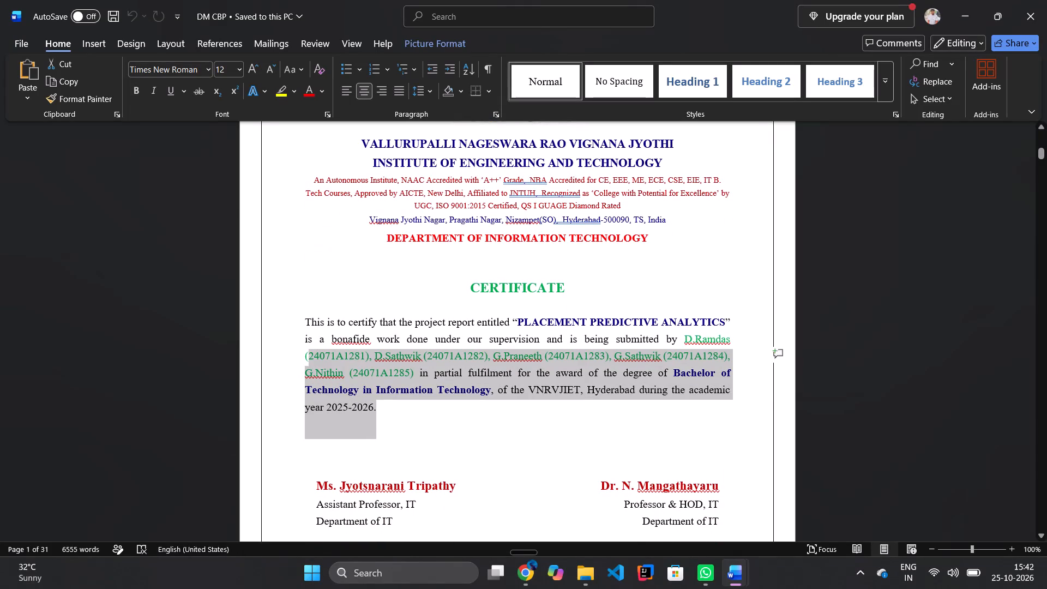
pyautogui.moveTo(305, 338); pyautogui.dragTo(298, 316)
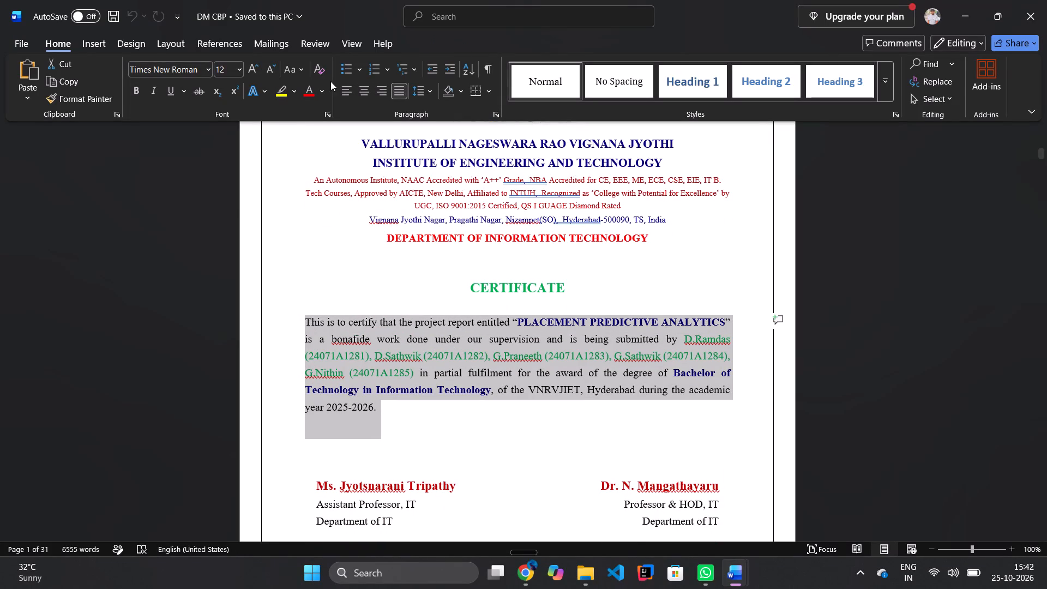
pyautogui.click(389, 69)
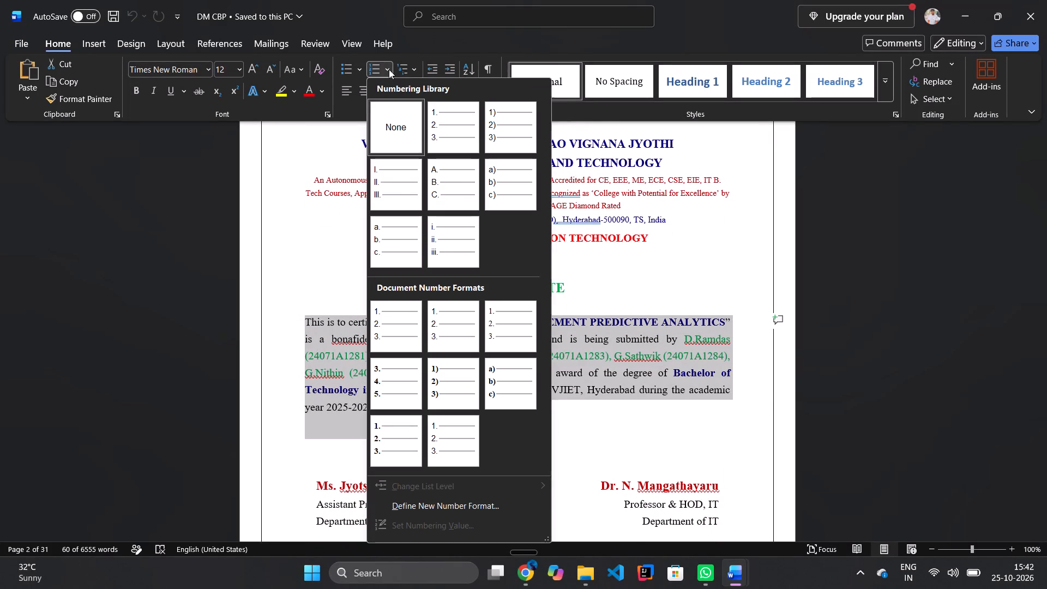
pyautogui.click(389, 69)
pyautogui.click(361, 65)
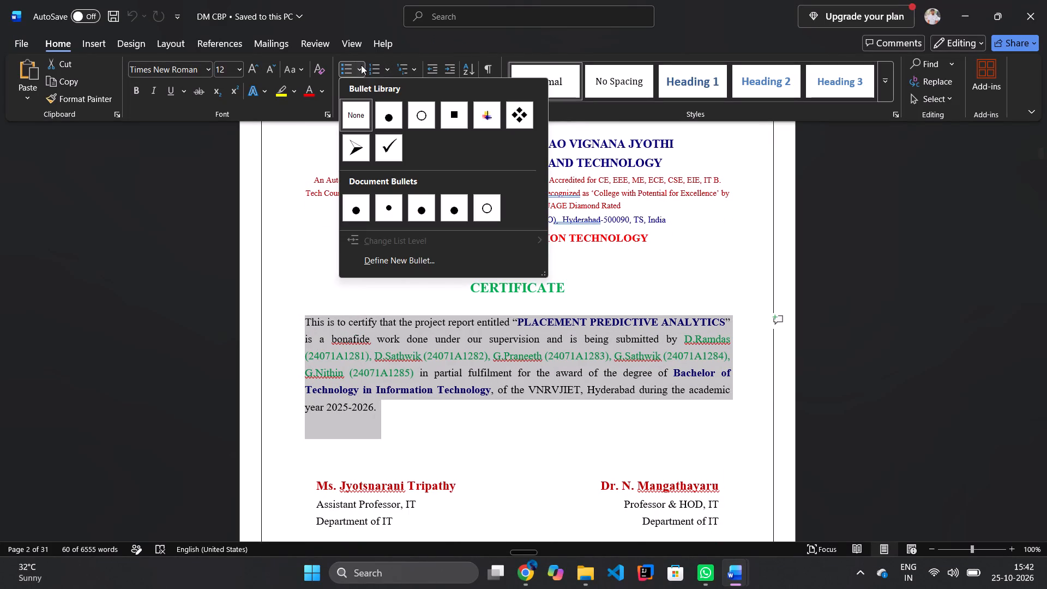
pyautogui.click(361, 65)
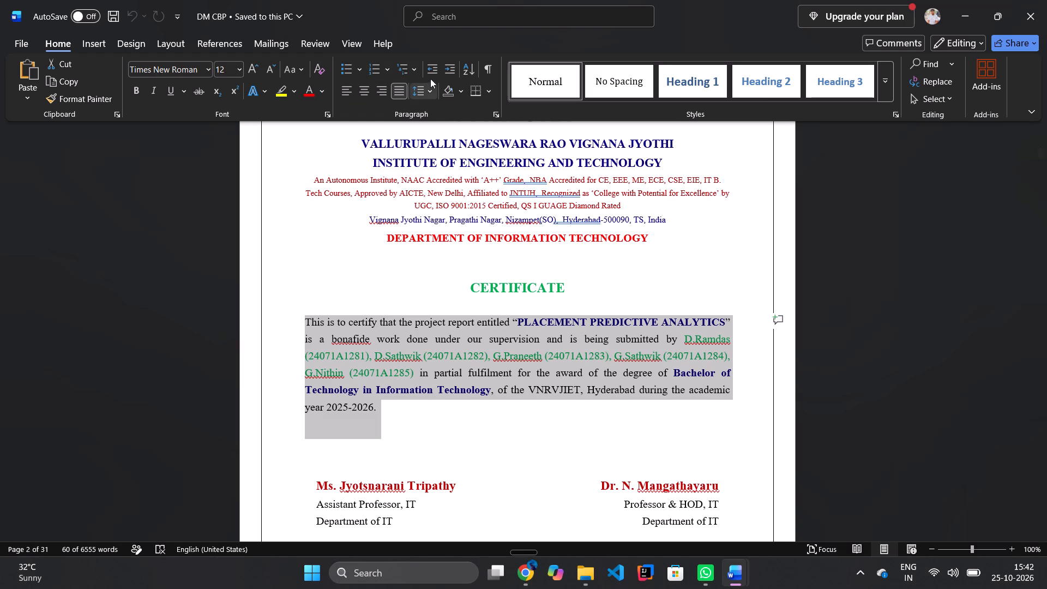
pyautogui.click(430, 87)
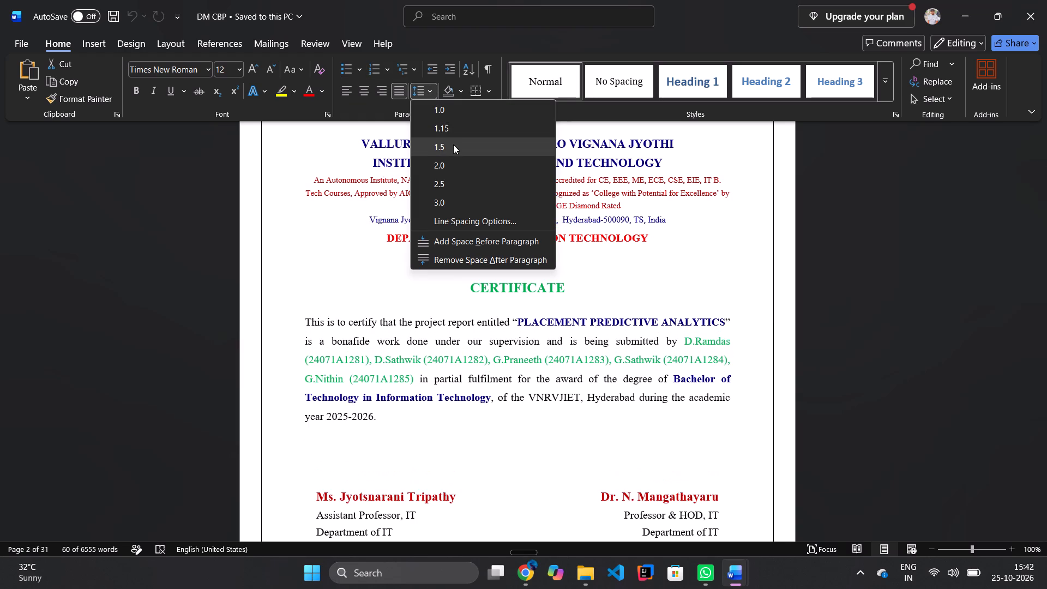
pyautogui.click(640, 365)
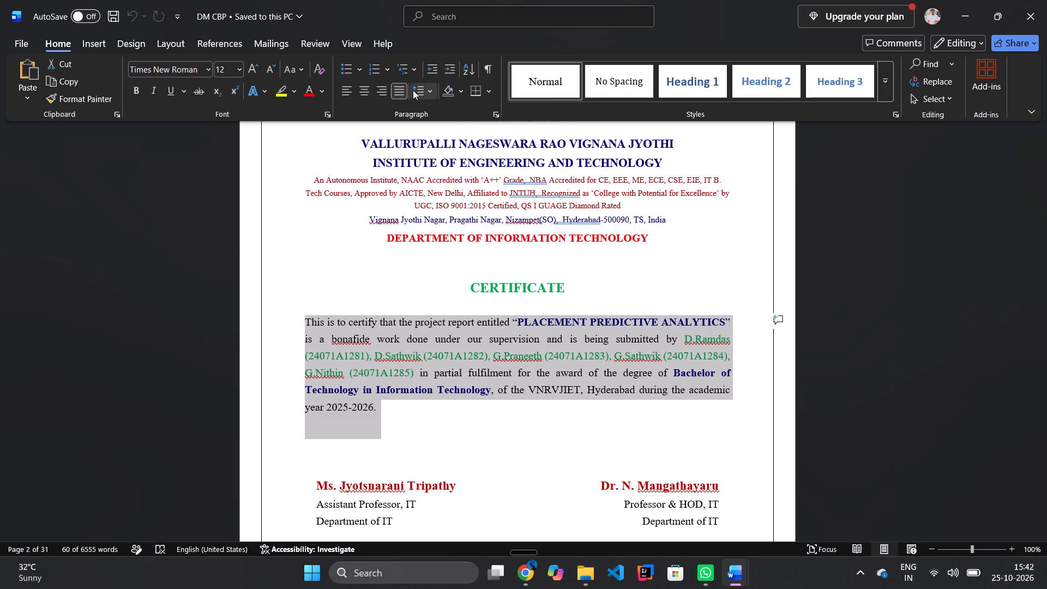
pyautogui.click(429, 91)
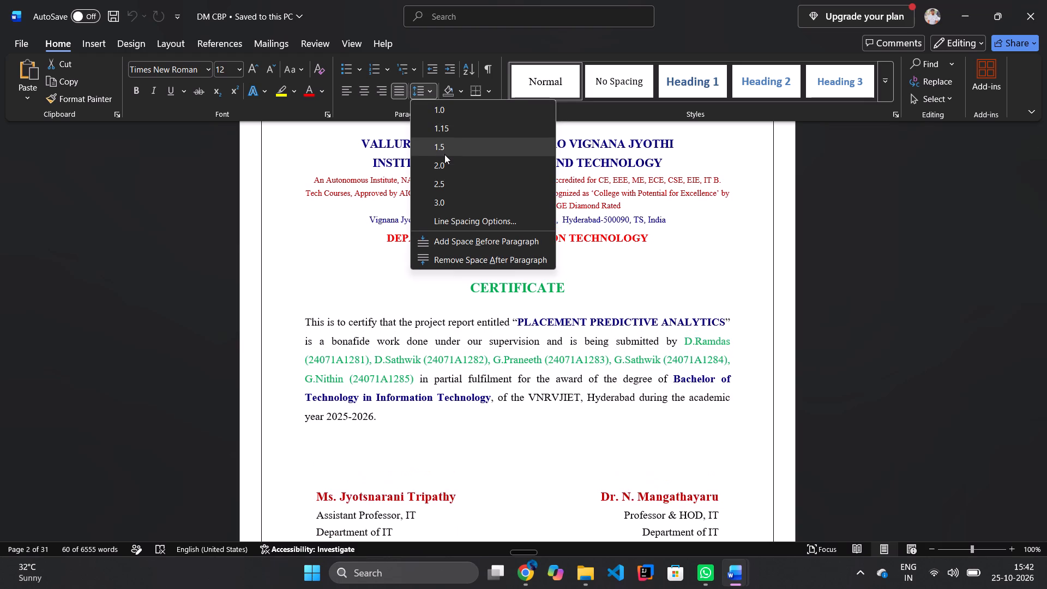
pyautogui.click(381, 434)
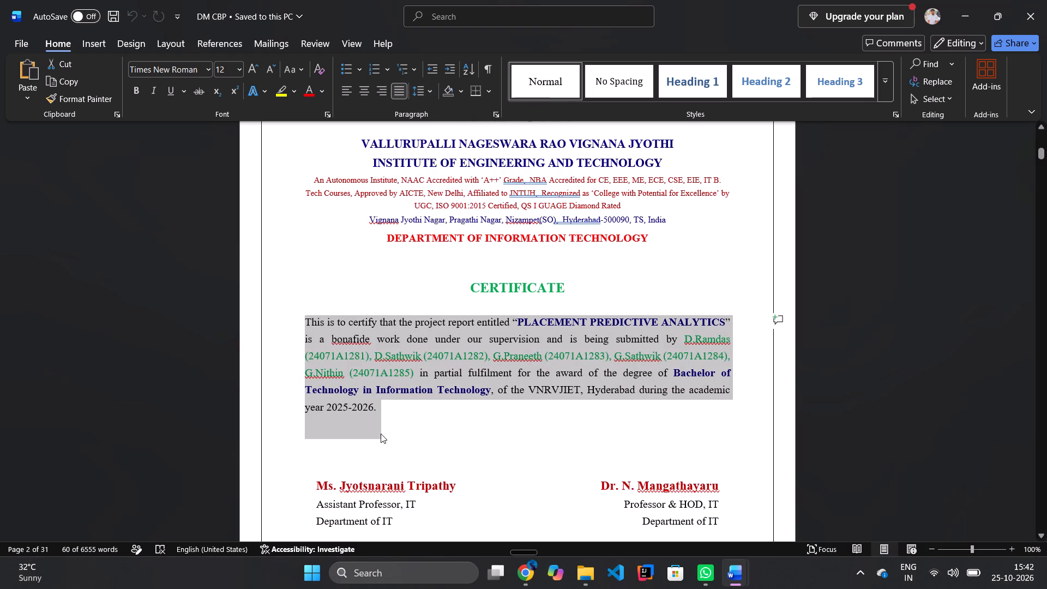
pyautogui.click(395, 419)
# Back in CN CBP, set the line spacing of the whole certificate paragraph to 1.5.
pyautogui.hotkey('alt', 'Tab')
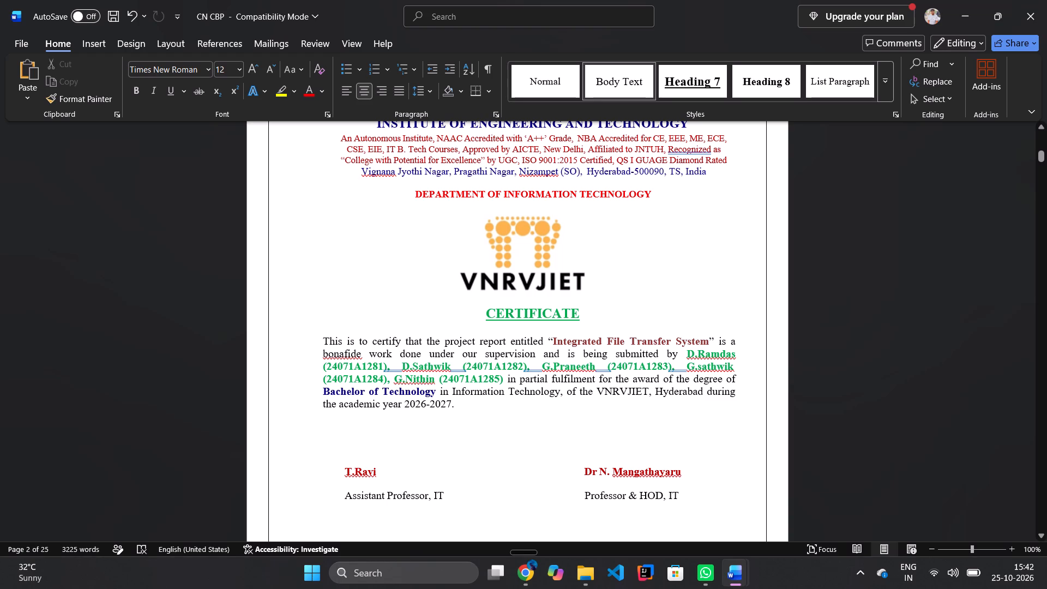
pyautogui.click(460, 405)
pyautogui.moveTo(460, 405); pyautogui.dragTo(322, 340)
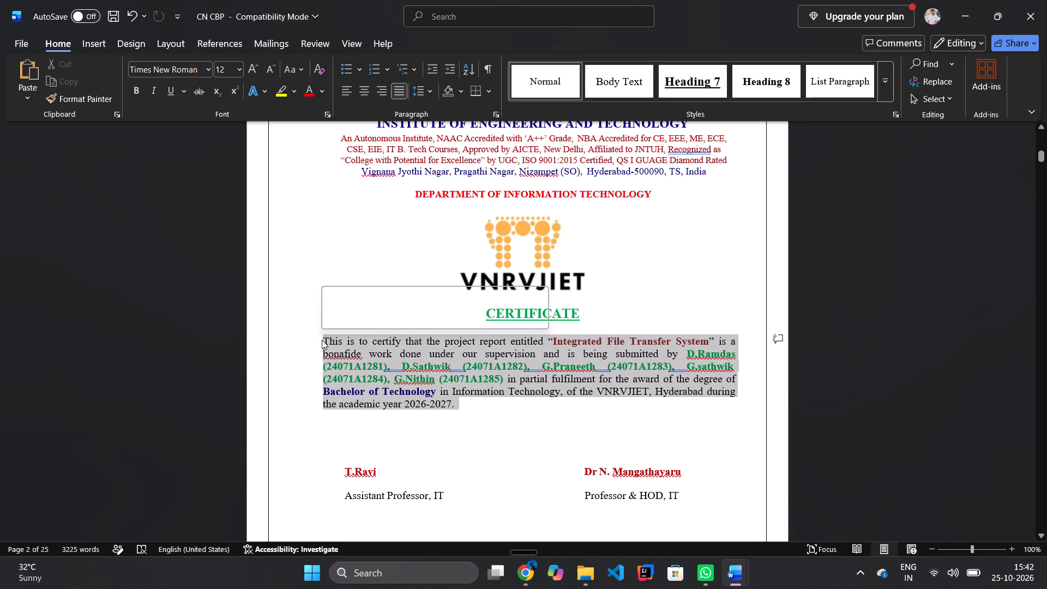
pyautogui.click(430, 89)
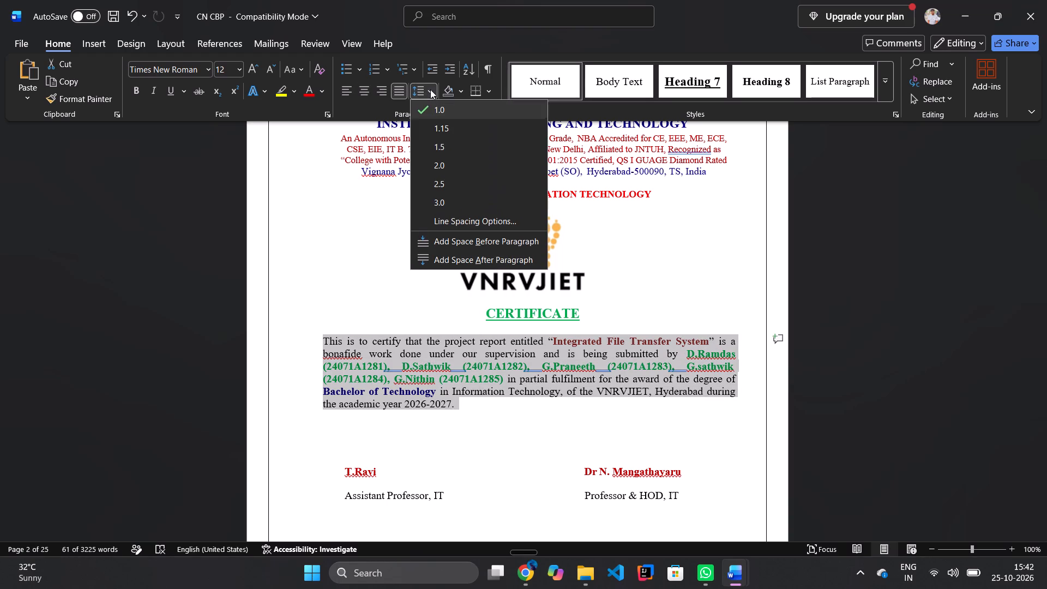
pyautogui.click(444, 145)
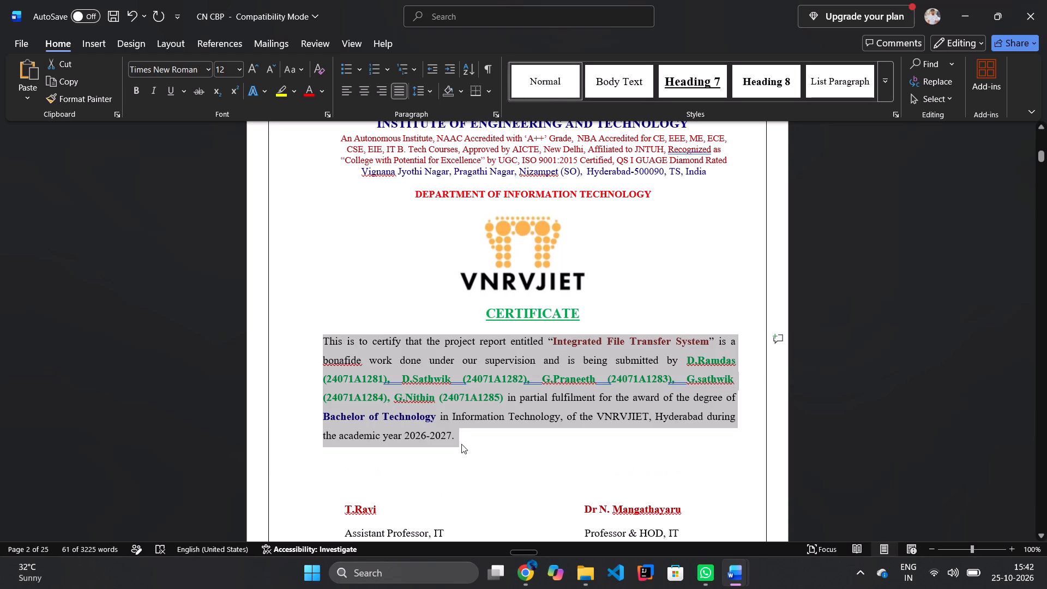
# Change the academic year at the end of the certificate paragraph to 2026, followed by a full stop.
pyautogui.click(462, 446)
pyautogui.scroll(-1, 462, 446)
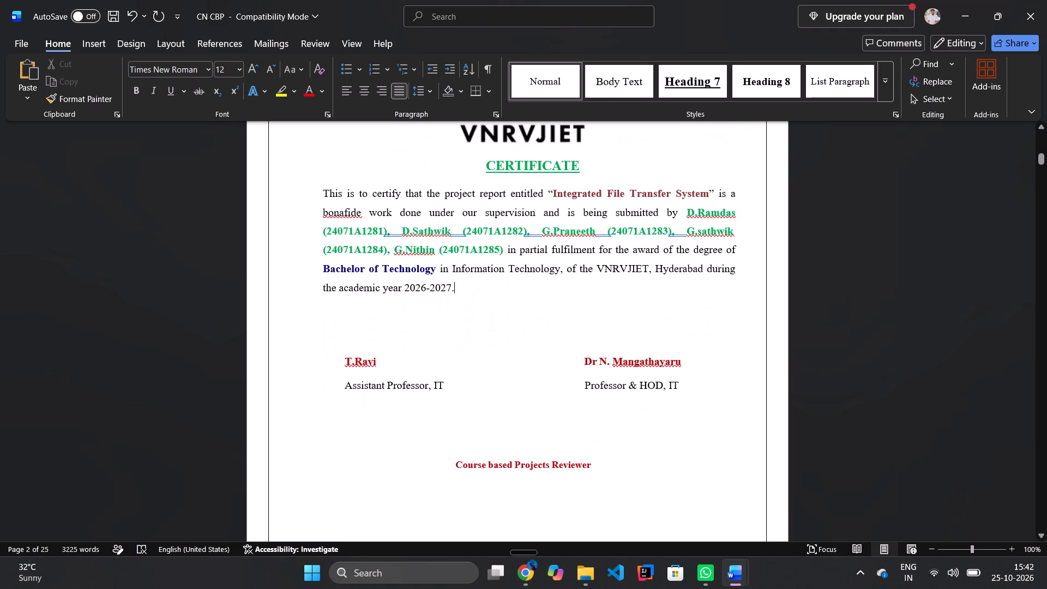
pyautogui.press('BackSpace')
pyautogui.press('BackSpace')
pyautogui.press('BackSpace')
pyautogui.press('BackSpace')
pyautogui.press('BackSpace')
pyautogui.press('BackSpace')
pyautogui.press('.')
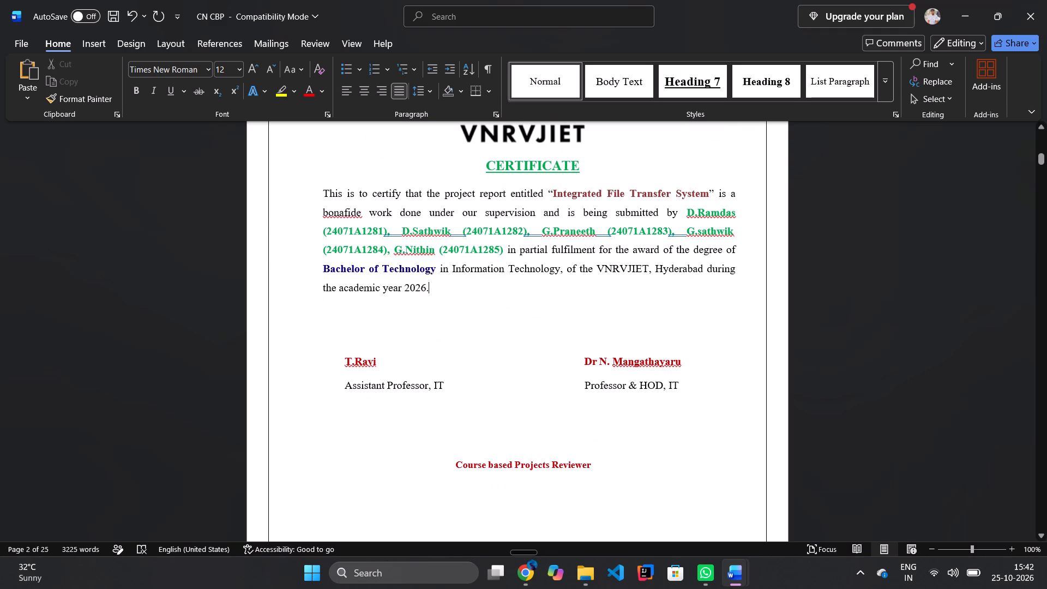
# Capitalise the S after the initial in the fourth student's name in the certificate paragraph.
pyautogui.click(701, 234)
pyautogui.press('BackSpace')
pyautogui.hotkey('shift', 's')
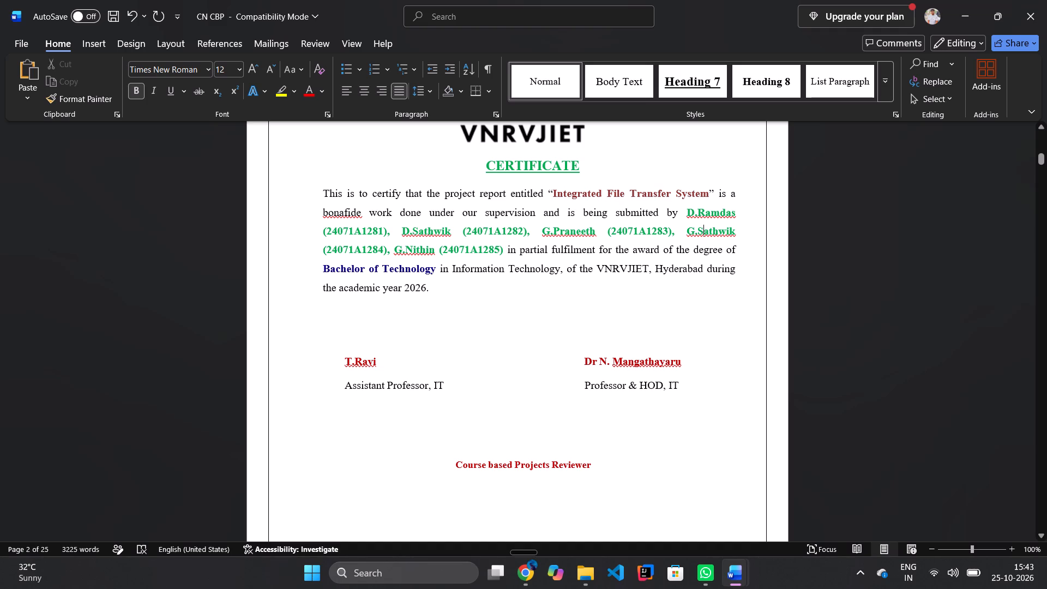
# Shift the head of department's name on the certificate page rightward by inserting ten spaces before it.
pyautogui.scroll(-1, 505, 316)
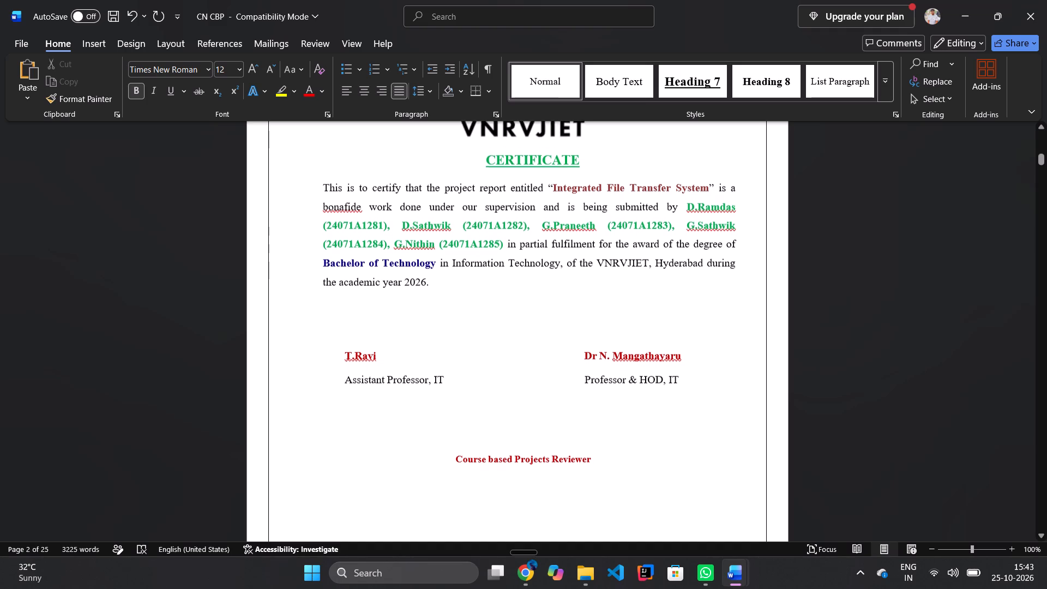
pyautogui.scroll(-2, 505, 316)
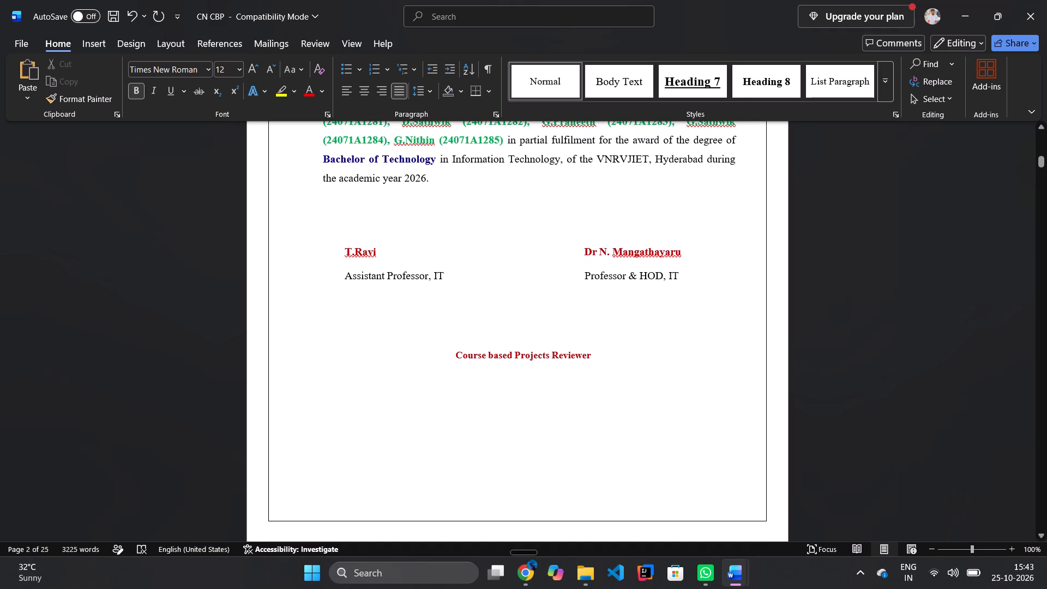
pyautogui.click(582, 254)
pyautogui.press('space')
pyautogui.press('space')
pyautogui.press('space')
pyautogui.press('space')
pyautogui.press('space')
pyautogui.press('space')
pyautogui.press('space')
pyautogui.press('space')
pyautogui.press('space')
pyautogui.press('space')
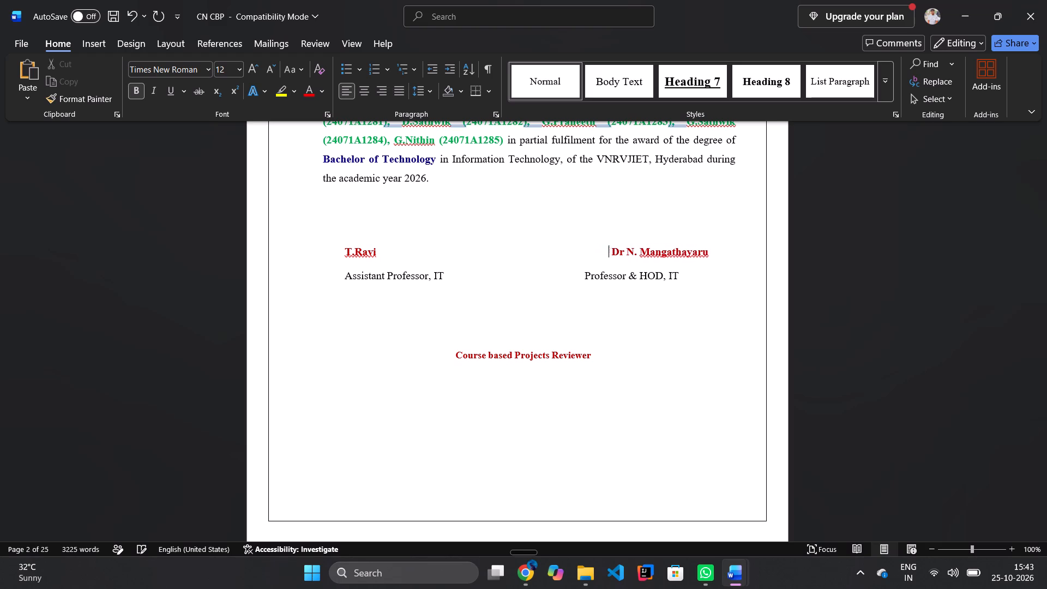
# Insert nine spaces before "Professor & HOD, IT" so it lines up under the head of department's name.
pyautogui.press('Down')
pyautogui.press('Left')
pyautogui.press('Left')
pyautogui.press('Left')
pyautogui.press('Left')
pyautogui.press('Left')
pyautogui.press('Left')
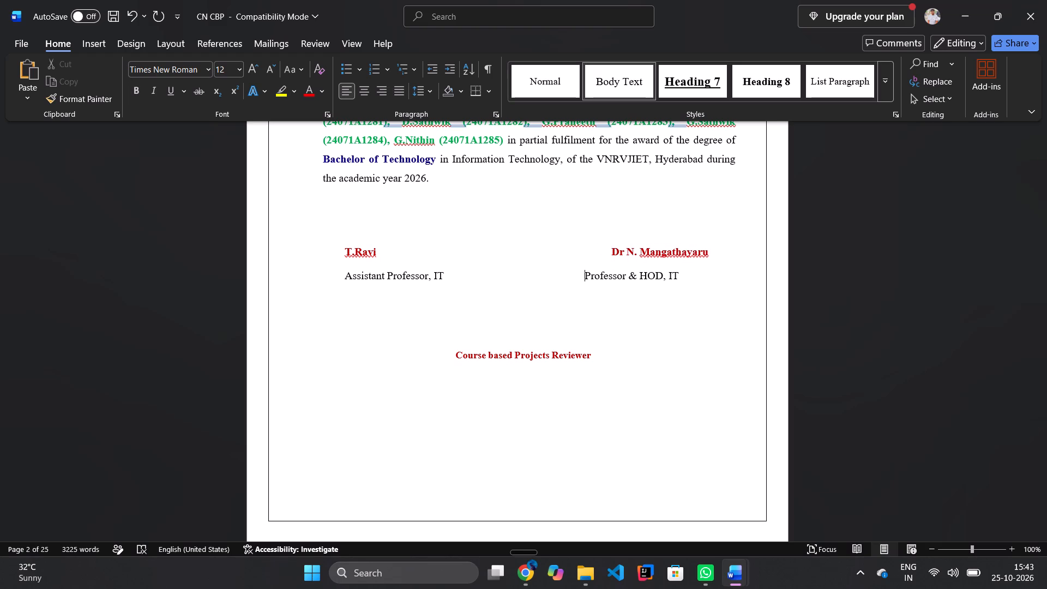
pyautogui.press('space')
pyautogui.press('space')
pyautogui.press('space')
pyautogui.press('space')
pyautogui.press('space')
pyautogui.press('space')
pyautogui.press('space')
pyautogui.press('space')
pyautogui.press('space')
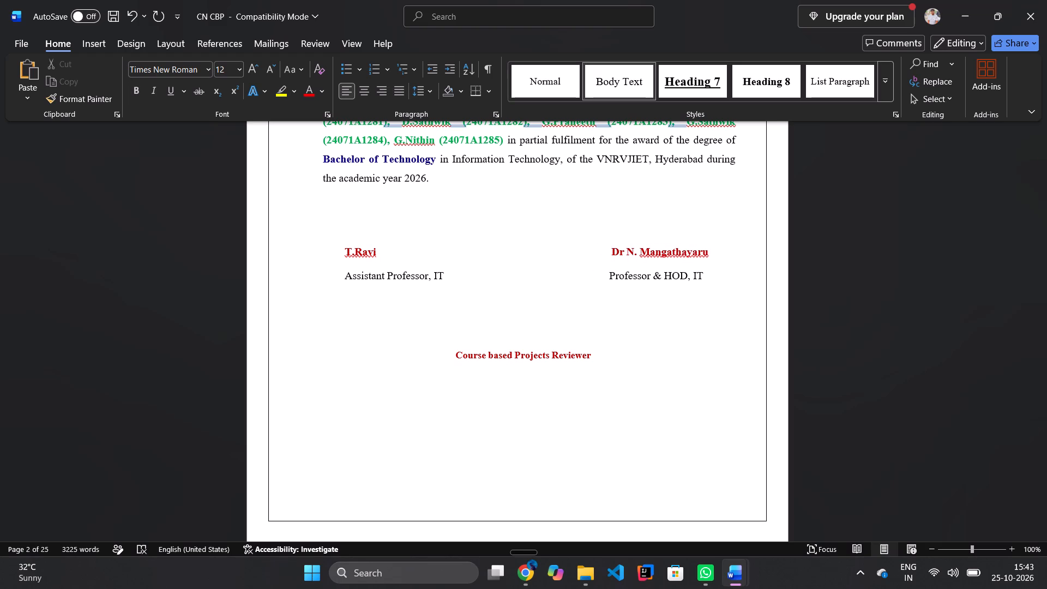
# Insert a space after the initial in the assistant professor's name on the certificate page.
pyautogui.click(356, 255)
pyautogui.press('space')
# Compare the declaration pages of CN CBP and DM CBP, checking the line spacing options for the DM CBP paragraph.
pyautogui.scroll(-3, 459, 383)
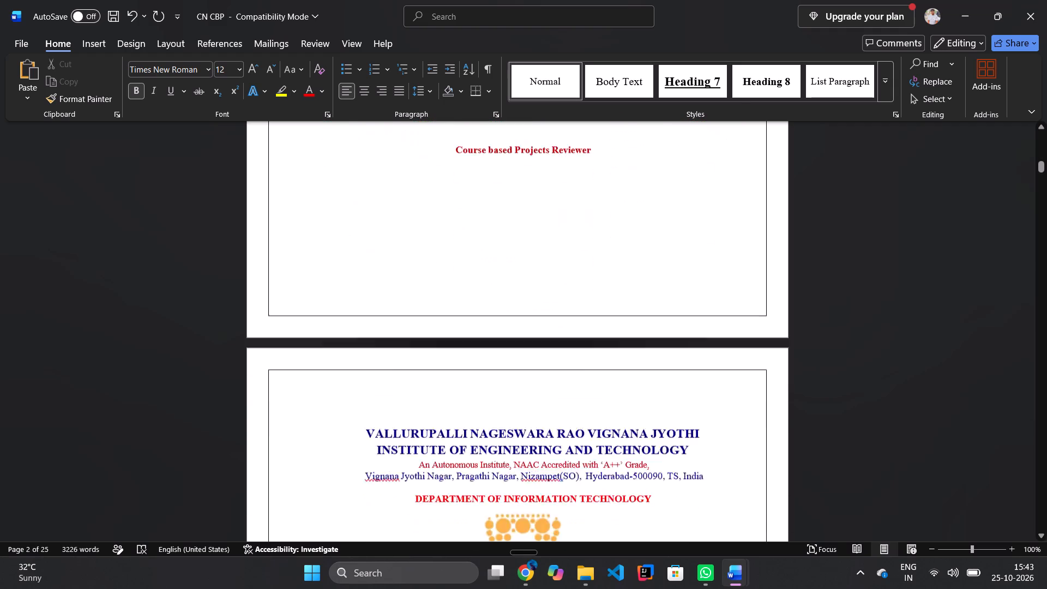
pyautogui.scroll(-3, 459, 383)
pyautogui.hotkey('alt', 'Tab')
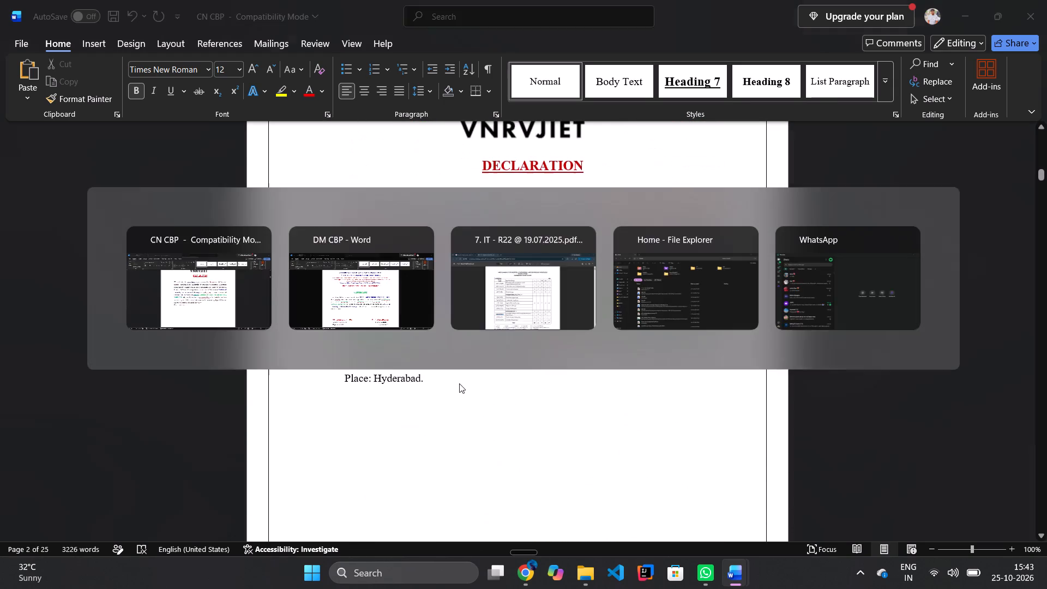
pyautogui.scroll(-6, 366, 403)
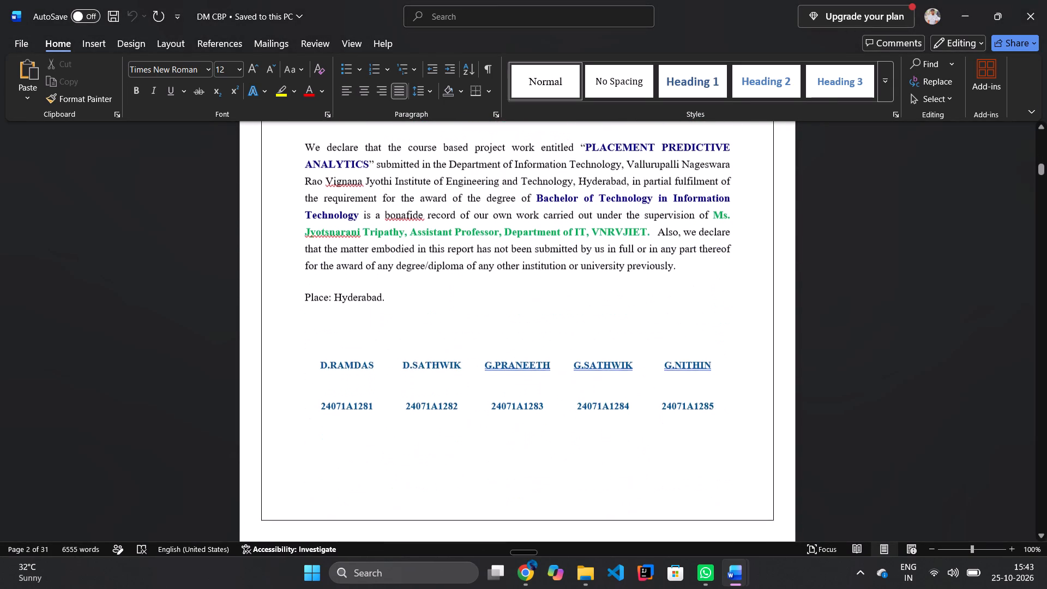
pyautogui.scroll(1, 366, 403)
pyautogui.moveTo(305, 207); pyautogui.dragTo(677, 327)
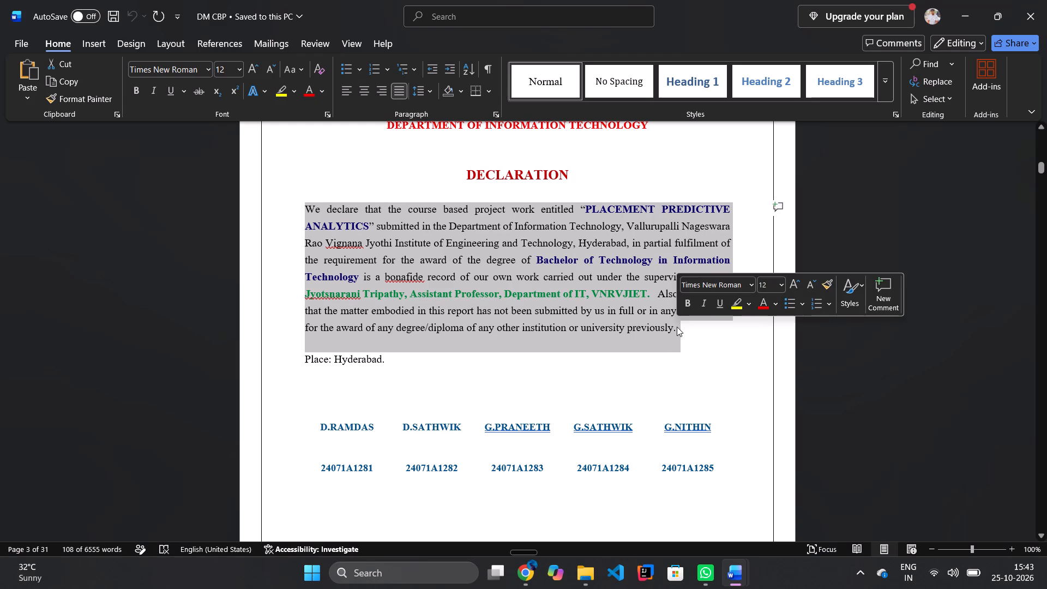
pyautogui.click(431, 93)
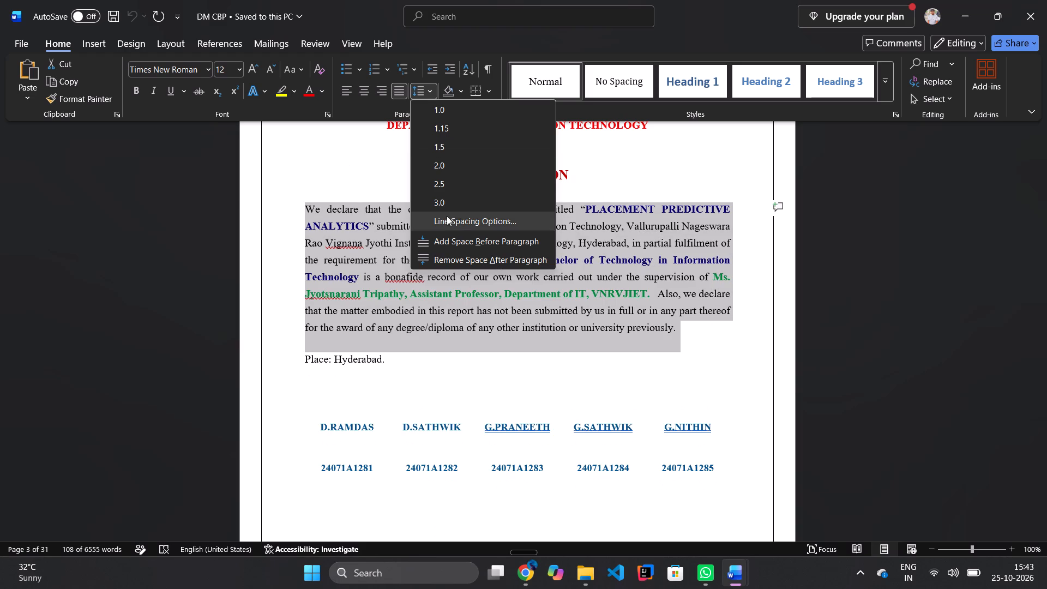
pyautogui.click(634, 321)
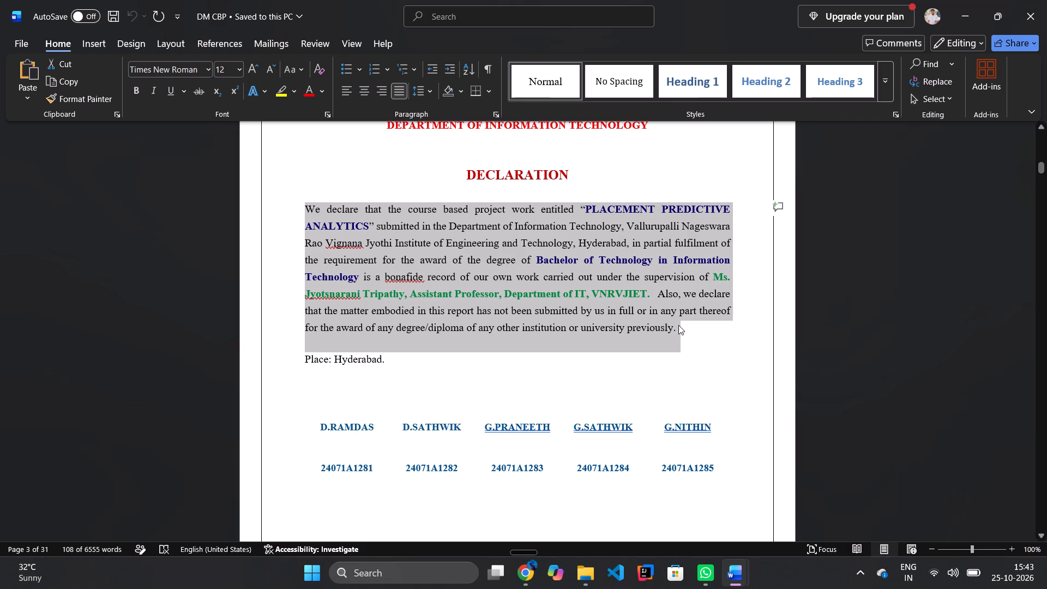
pyautogui.hotkey('alt', 'Tab')
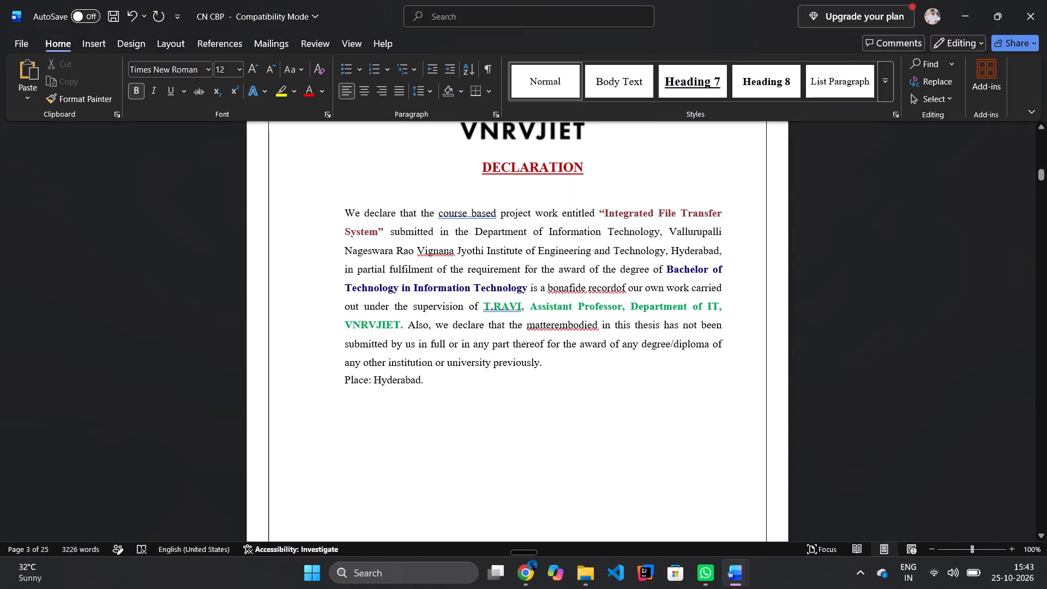
pyautogui.hotkey('alt', 'Tab')
pyautogui.hotkey('alt', 'Tab')
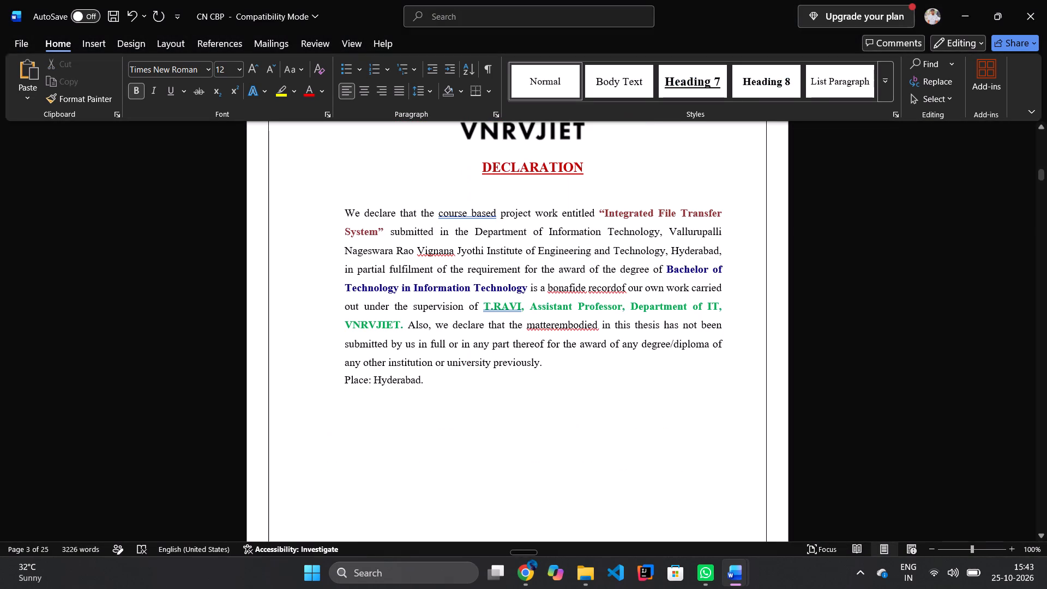
# In CN CBP, justify the declaration text from "We declare" through the "Place: Hyderabad." line.
pyautogui.moveTo(344, 208); pyautogui.dragTo(501, 396)
pyautogui.click(395, 90)
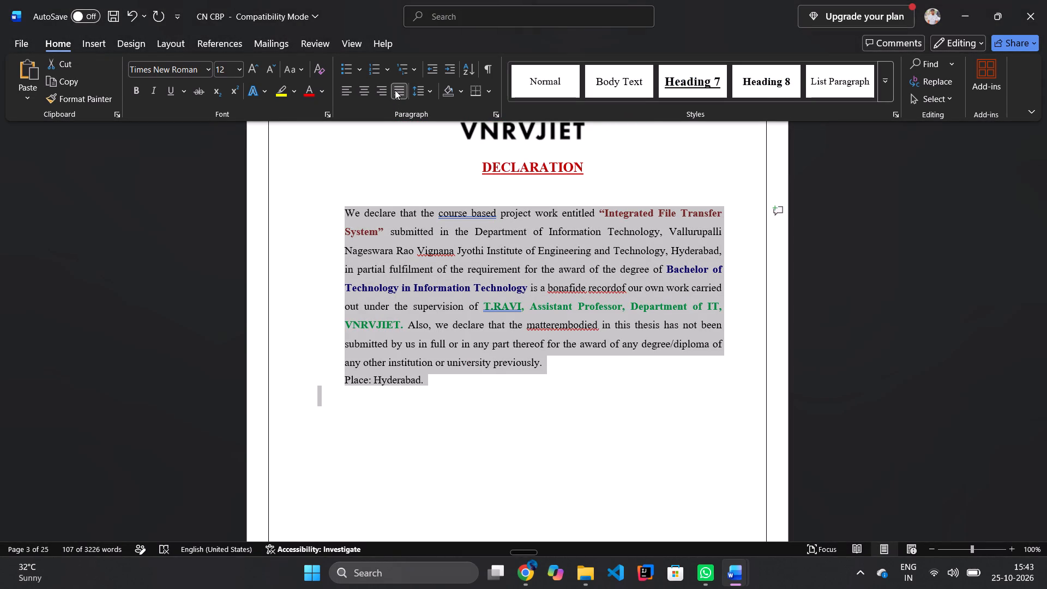
pyautogui.click(395, 90)
pyautogui.click(395, 90)
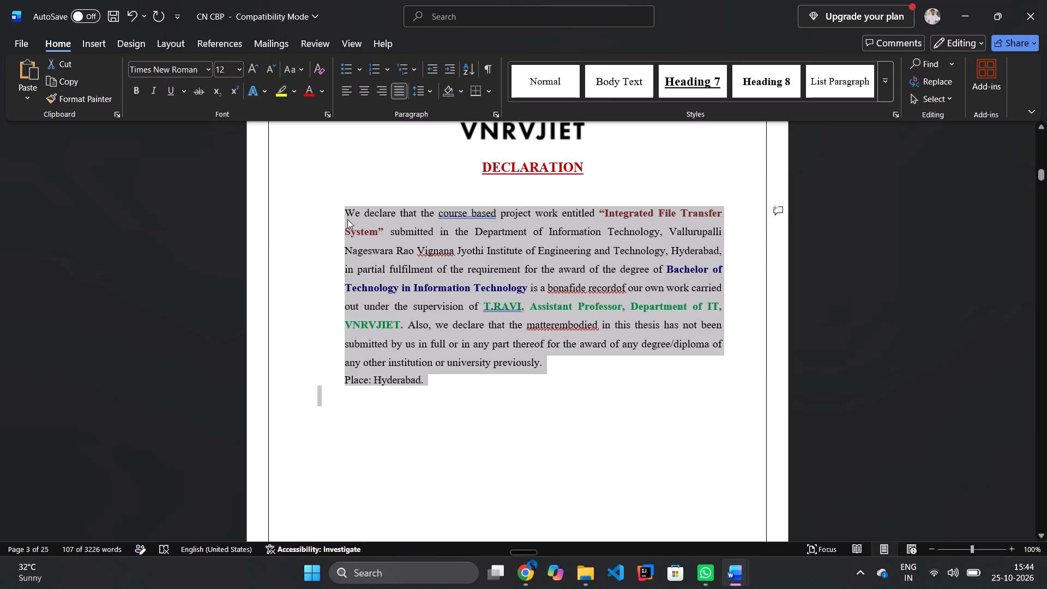
# Remove the first-line indents from the declaration paragraph and the "Place: Hyderabad." line, and insert a blank line between them.
pyautogui.click(344, 214)
pyautogui.press('BackSpace')
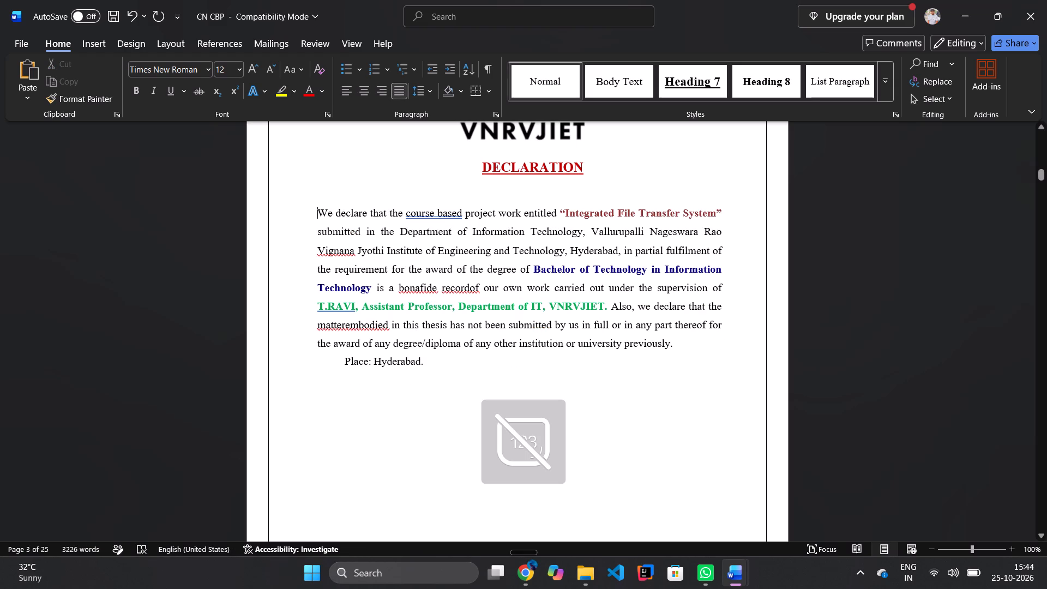
pyautogui.click(681, 347)
pyautogui.press('Return')
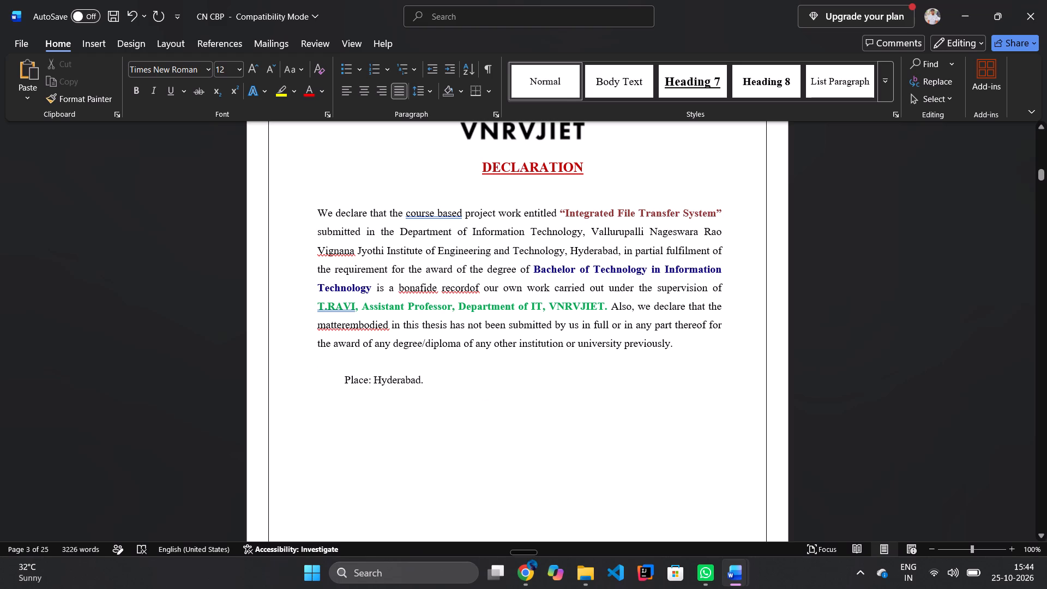
pyautogui.press('Down')
pyautogui.press('BackSpace')
# Copy the table of student names and roll numbers from DM CBP's declaration page into CN CBP, four line breaks below "Place: Hyderabad.".
pyautogui.scroll(-1, 622, 381)
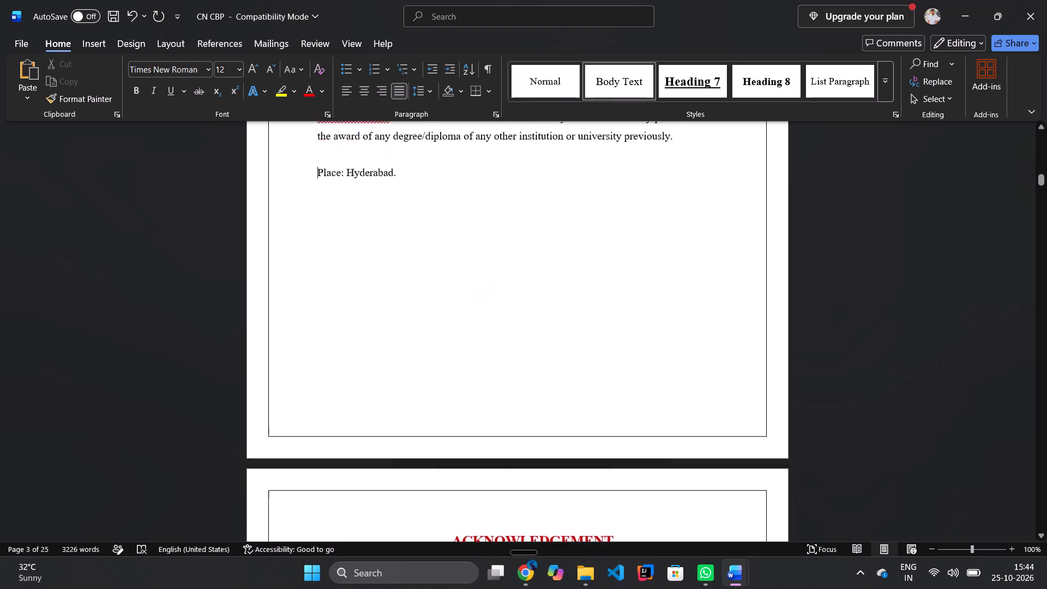
pyautogui.scroll(-1, 622, 381)
pyautogui.scroll(1, 622, 381)
pyautogui.hotkey('alt', 'Tab')
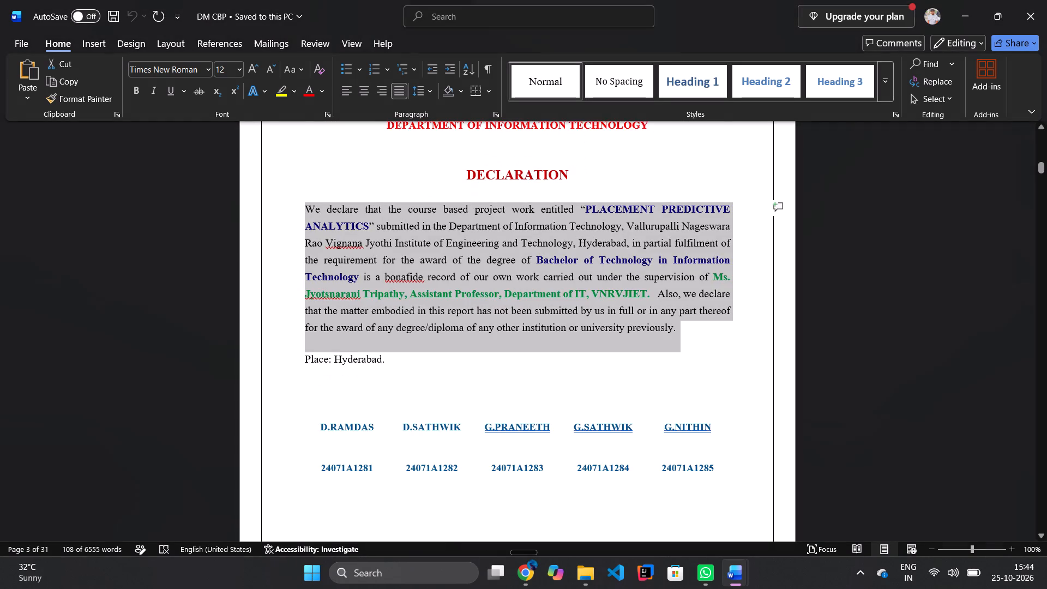
pyautogui.scroll(-1, 500, 354)
pyautogui.moveTo(302, 252); pyautogui.dragTo(671, 305)
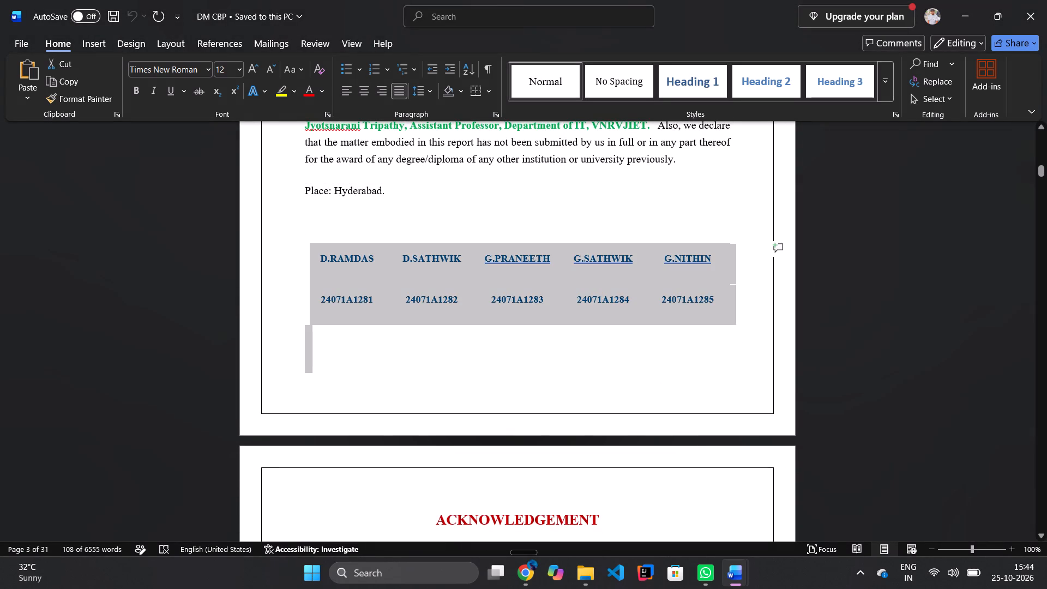
pyautogui.moveTo(671, 305); pyautogui.dragTo(754, 296)
pyautogui.hotkey('ctrl', 'c')
pyautogui.hotkey('alt', 'Tab')
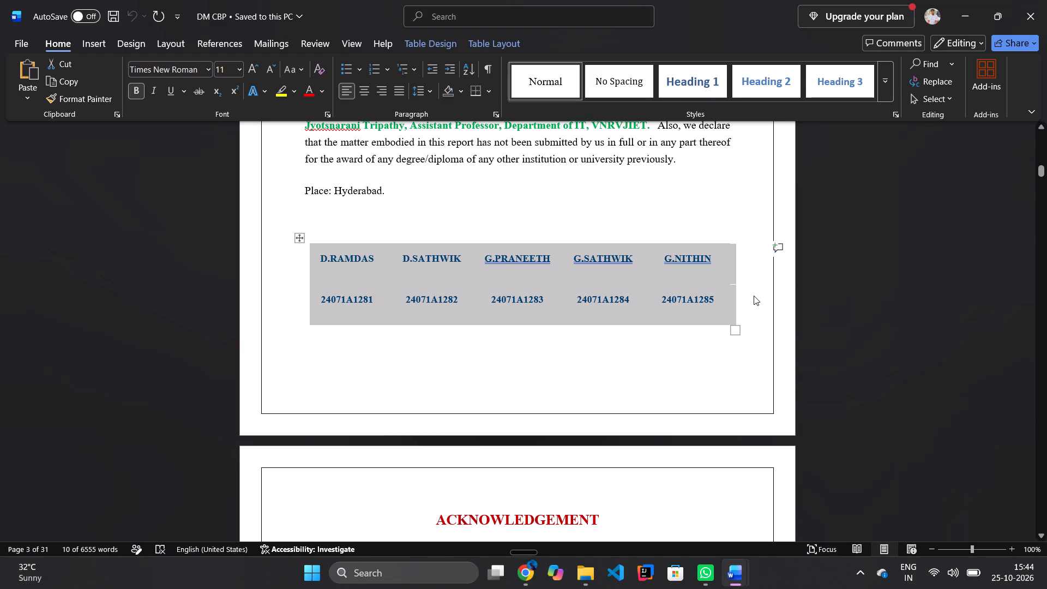
pyautogui.click(452, 437)
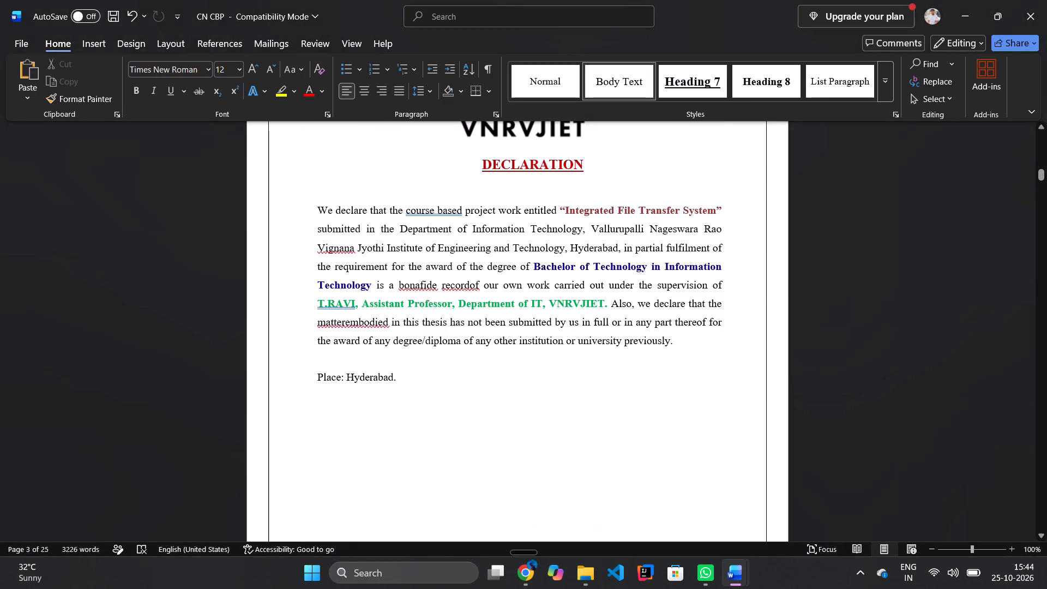
pyautogui.click(394, 372)
pyautogui.press('Right')
pyautogui.press('Return')
pyautogui.press('Return')
pyautogui.press('Return')
pyautogui.press('Return')
pyautogui.hotkey('ctrl', 'v')
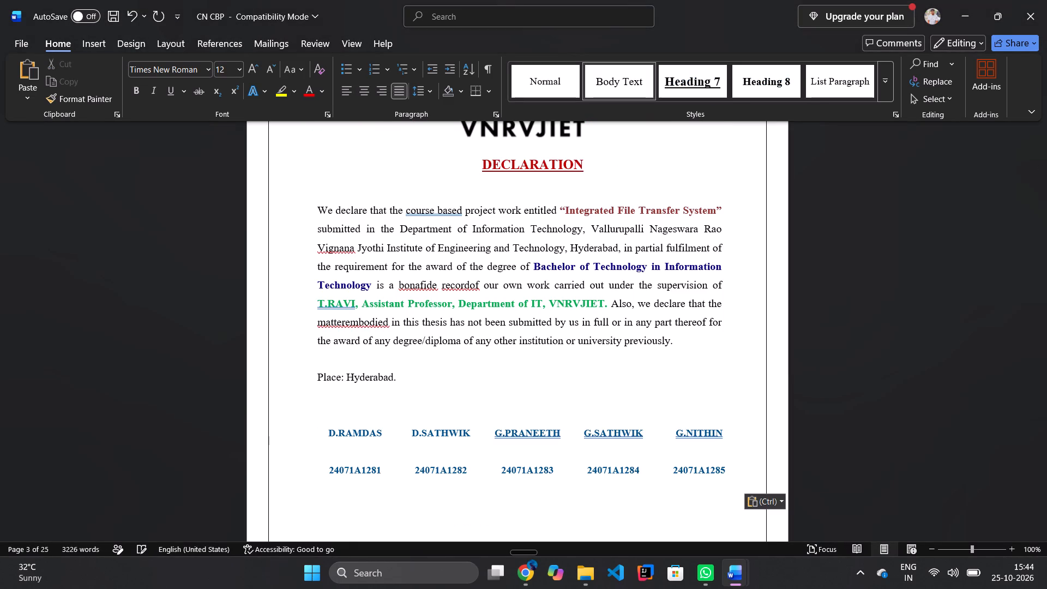
# Add three more line breaks between "Place: Hyderabad." and the student table on the declaration page.
pyautogui.scroll(-1, 393, 447)
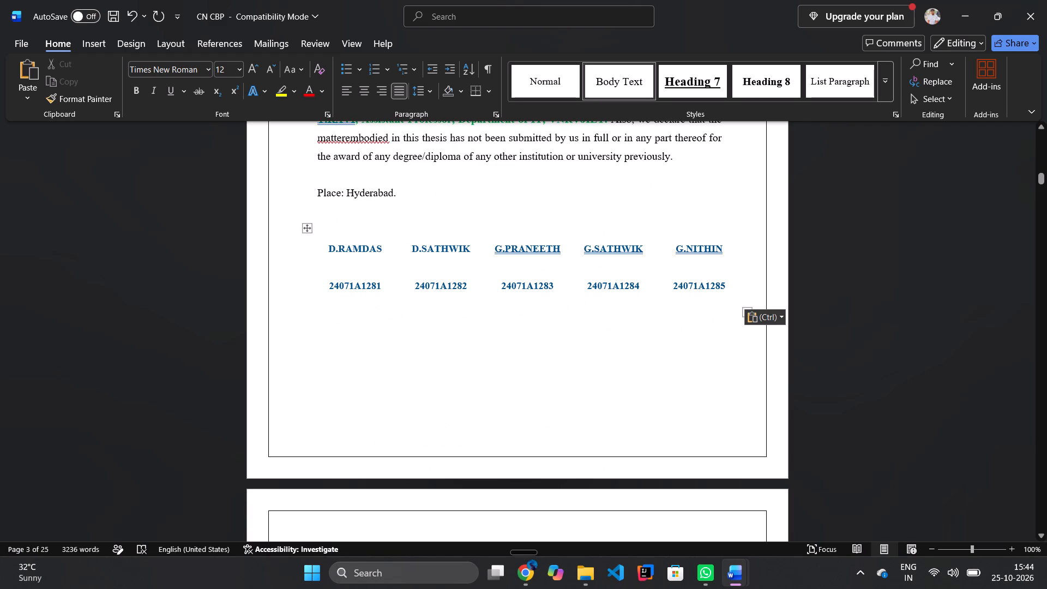
pyautogui.click(412, 197)
pyautogui.press('Return')
pyautogui.press('Return')
pyautogui.press('Return')
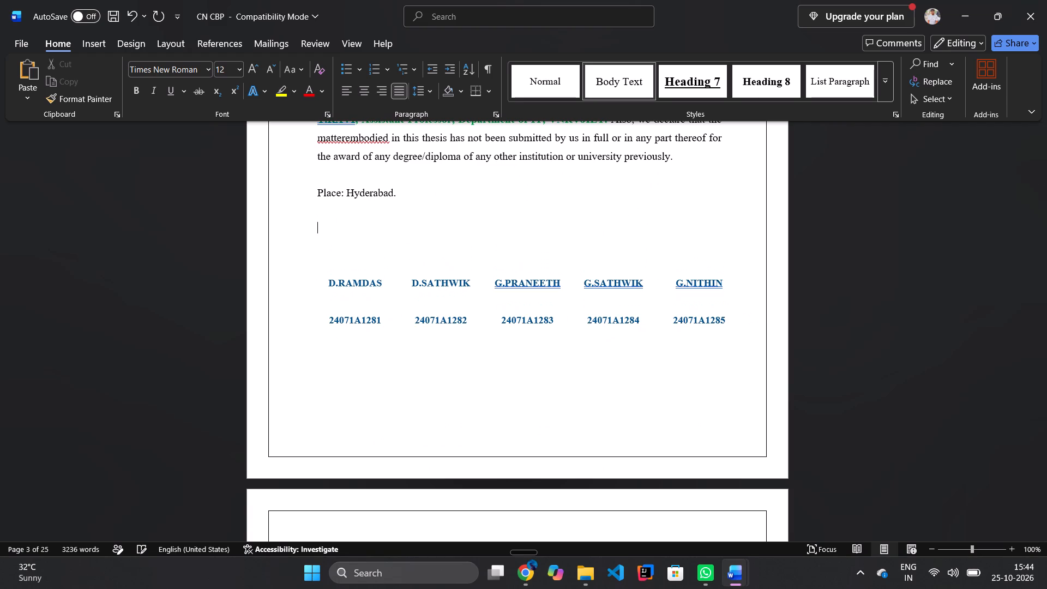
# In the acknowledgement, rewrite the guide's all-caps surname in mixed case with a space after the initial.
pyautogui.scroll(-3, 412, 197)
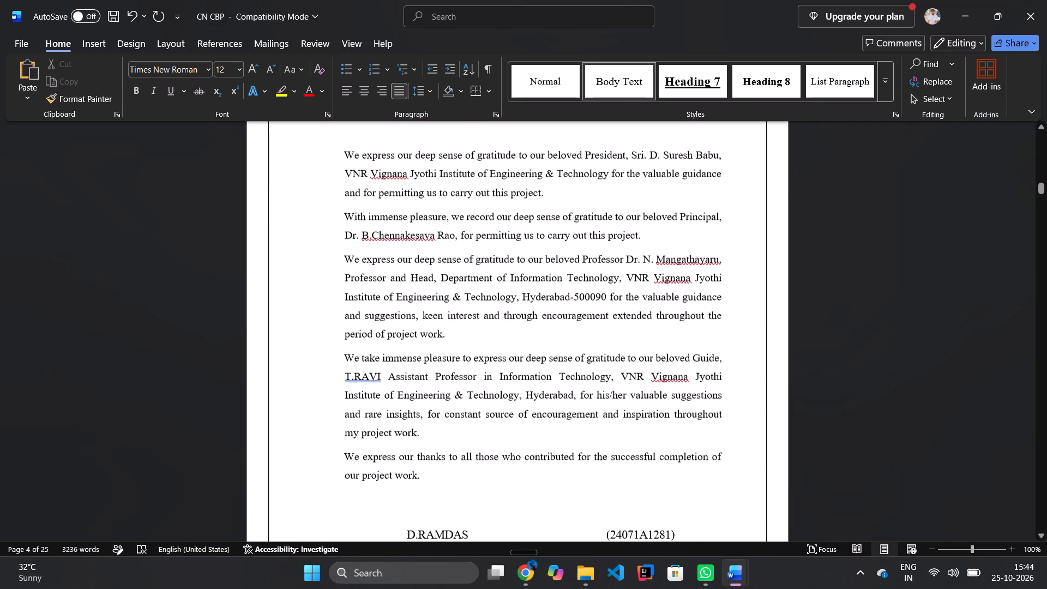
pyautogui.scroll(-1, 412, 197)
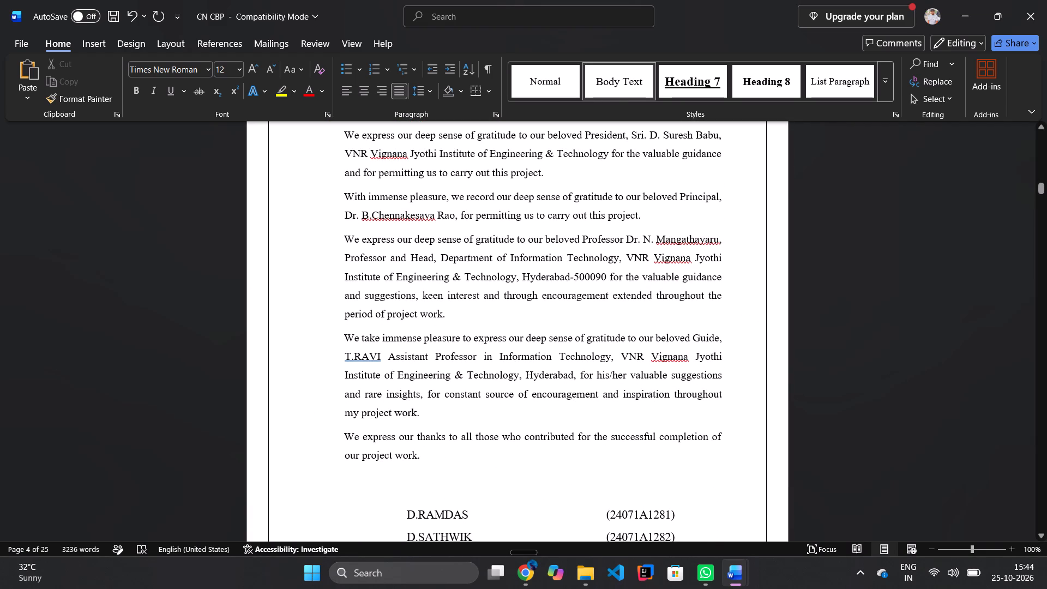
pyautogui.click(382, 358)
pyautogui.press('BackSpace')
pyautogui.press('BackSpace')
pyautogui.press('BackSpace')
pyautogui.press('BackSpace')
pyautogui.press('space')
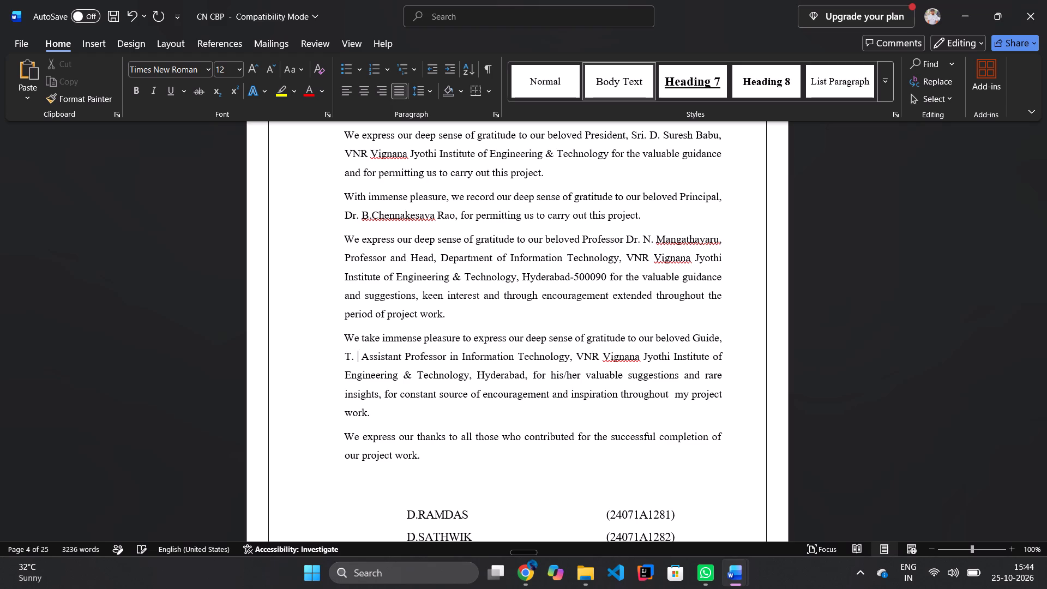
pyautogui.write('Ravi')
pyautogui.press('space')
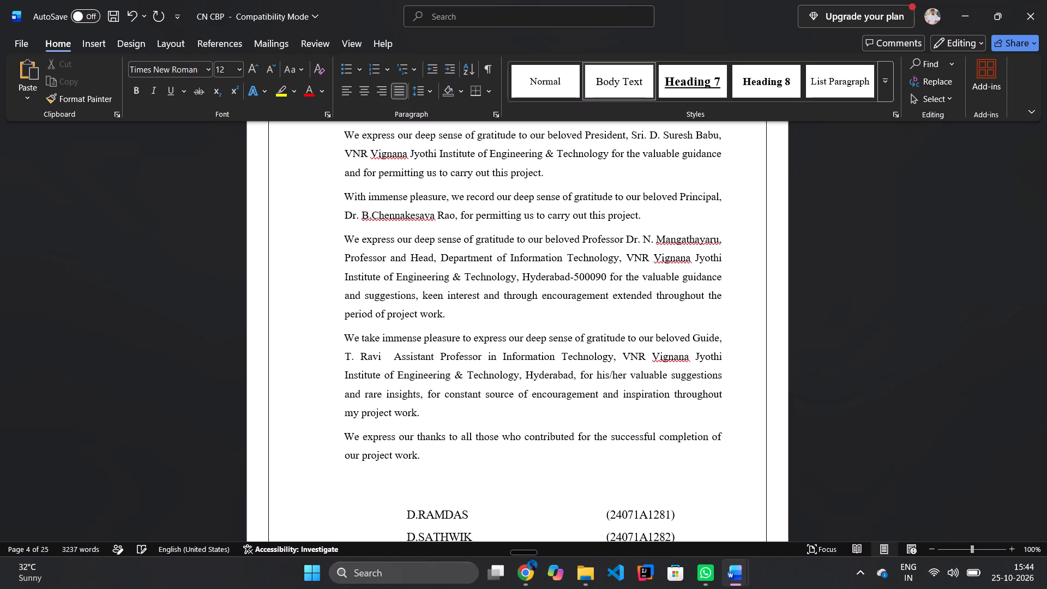
# Check how DM CBP's acknowledgement names the guide, and retype the guide's name in CN CBP with the title Mr, initial and mixed-case surname.
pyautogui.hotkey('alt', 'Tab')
pyautogui.scroll(-3, 423, 382)
pyautogui.scroll(1, 423, 382)
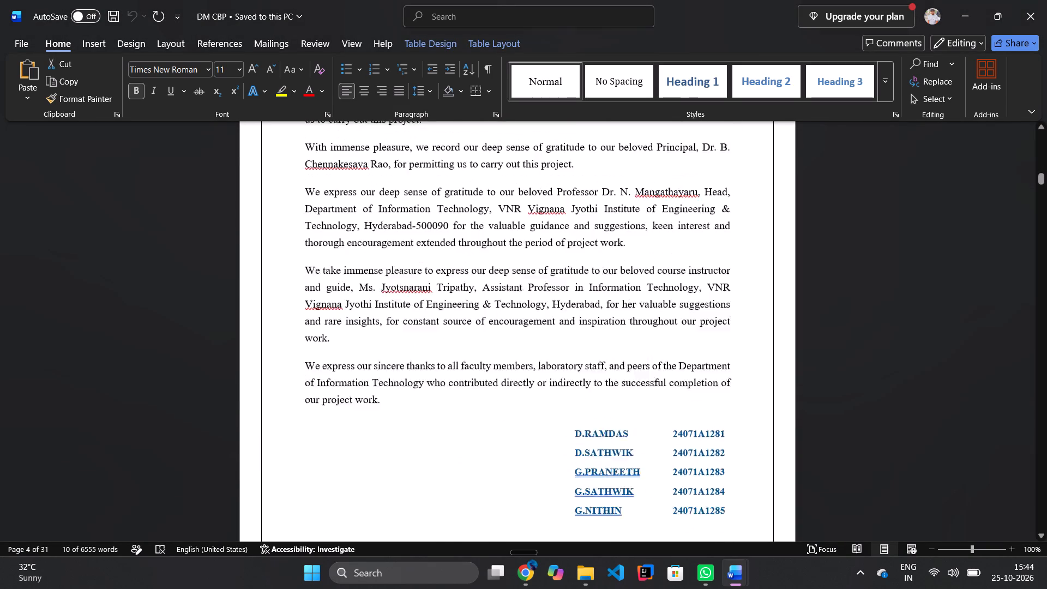
pyautogui.scroll(1, 423, 382)
pyautogui.hotkey('alt', 'Tab')
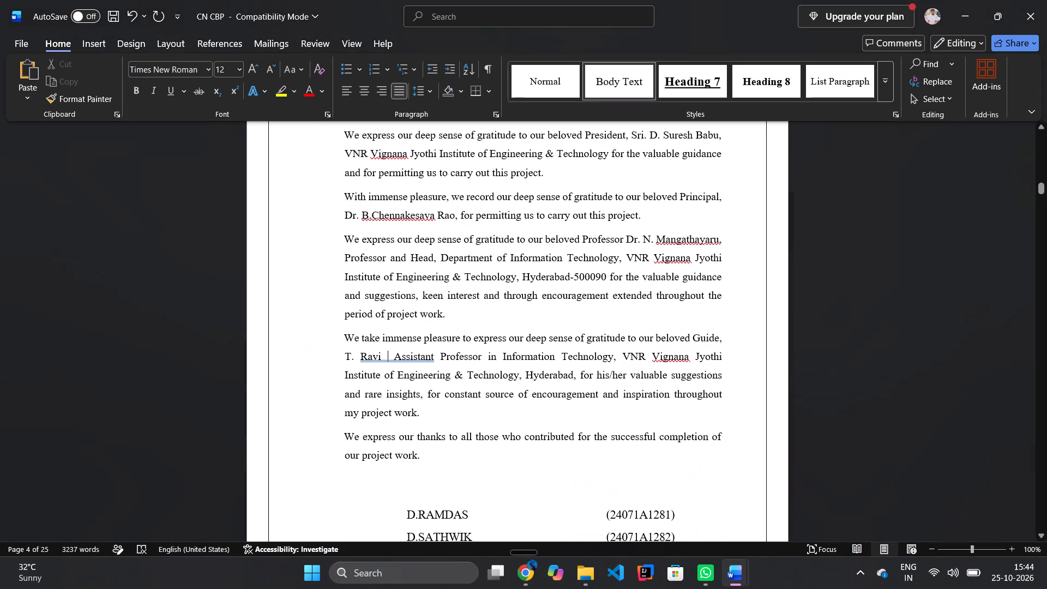
pyautogui.press('BackSpace')
pyautogui.press('BackSpace')
pyautogui.press('BackSpace')
pyautogui.press('BackSpace')
pyautogui.press('BackSpace')
pyautogui.press('BackSpace')
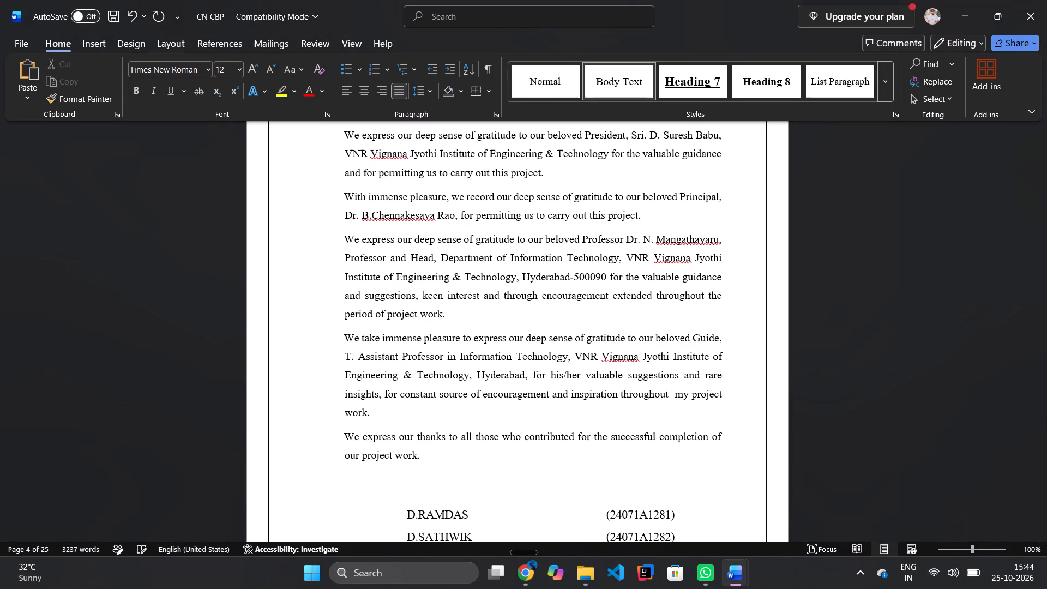
pyautogui.press('BackSpace')
pyautogui.press('BackSpace')
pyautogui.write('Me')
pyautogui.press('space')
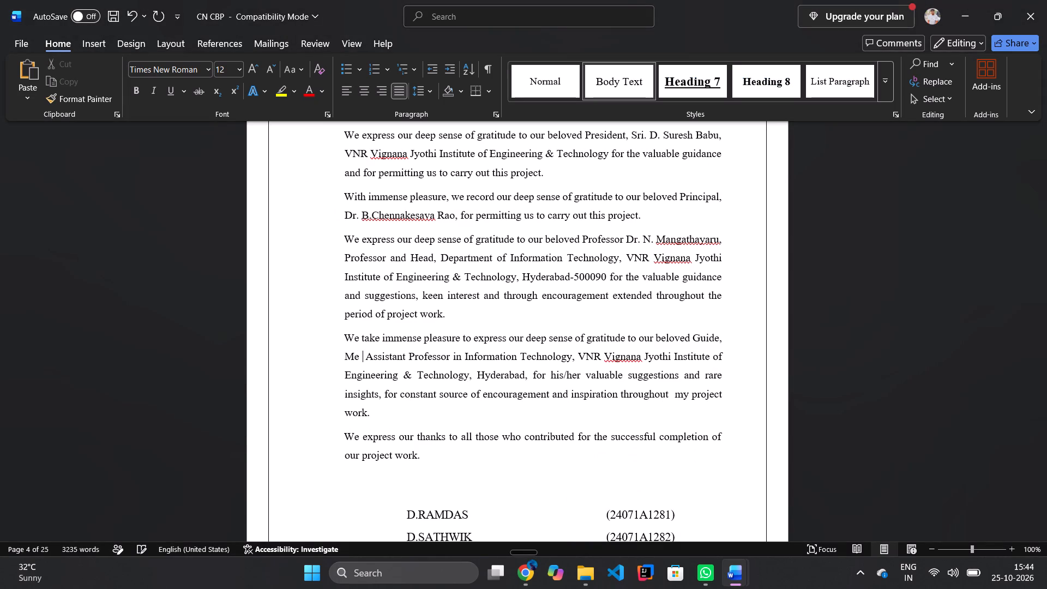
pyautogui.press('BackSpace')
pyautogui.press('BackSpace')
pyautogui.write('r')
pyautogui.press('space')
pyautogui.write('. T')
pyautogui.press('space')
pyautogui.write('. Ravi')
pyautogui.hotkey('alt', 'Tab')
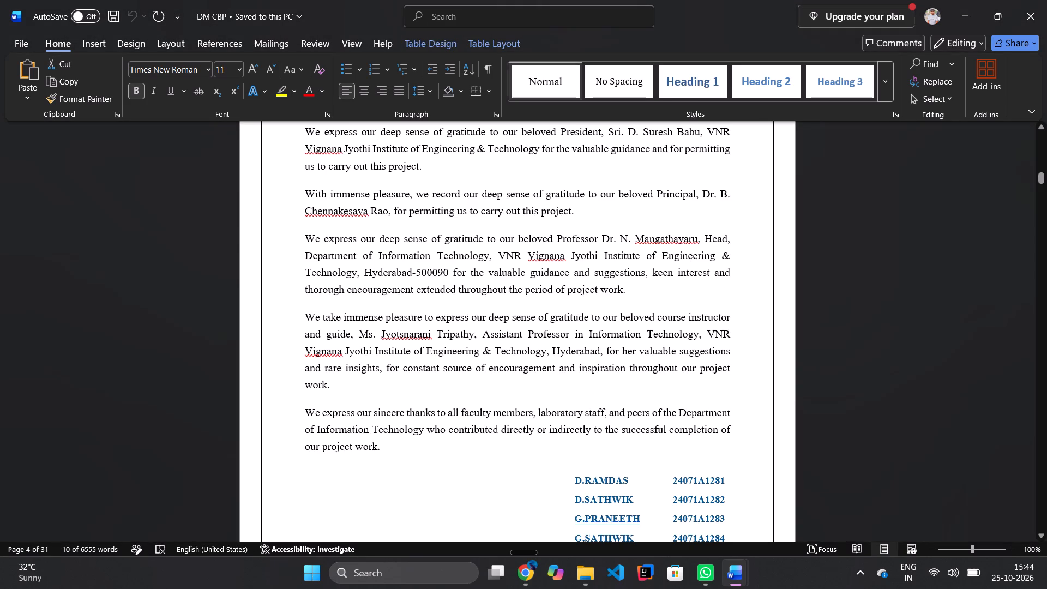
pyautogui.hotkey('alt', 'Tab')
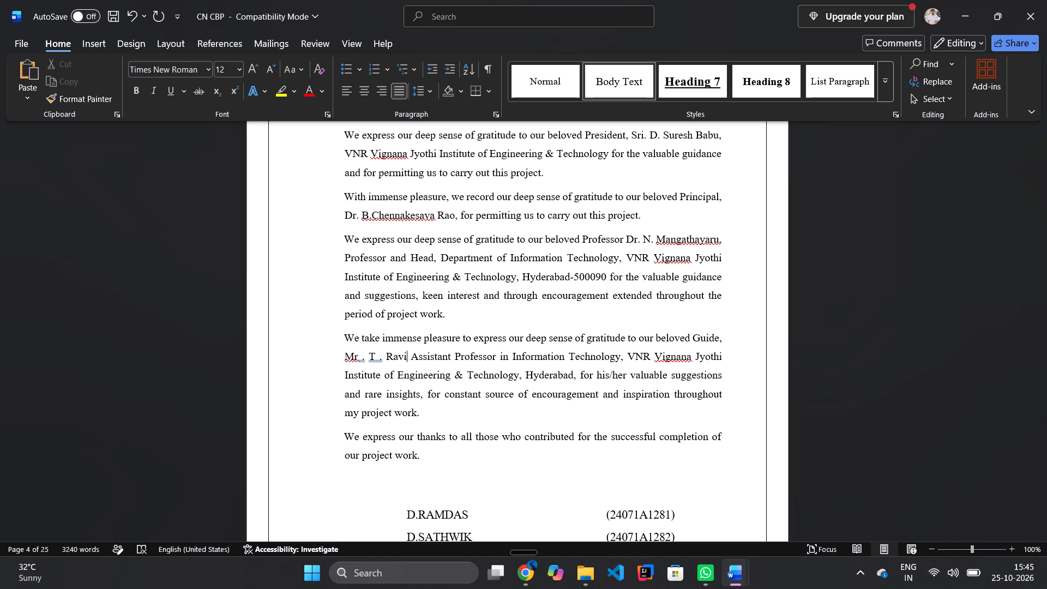
# Switch to Chrome, search the web for the guide's VNR VJIET faculty profile and examine the academic qualifications listed there.
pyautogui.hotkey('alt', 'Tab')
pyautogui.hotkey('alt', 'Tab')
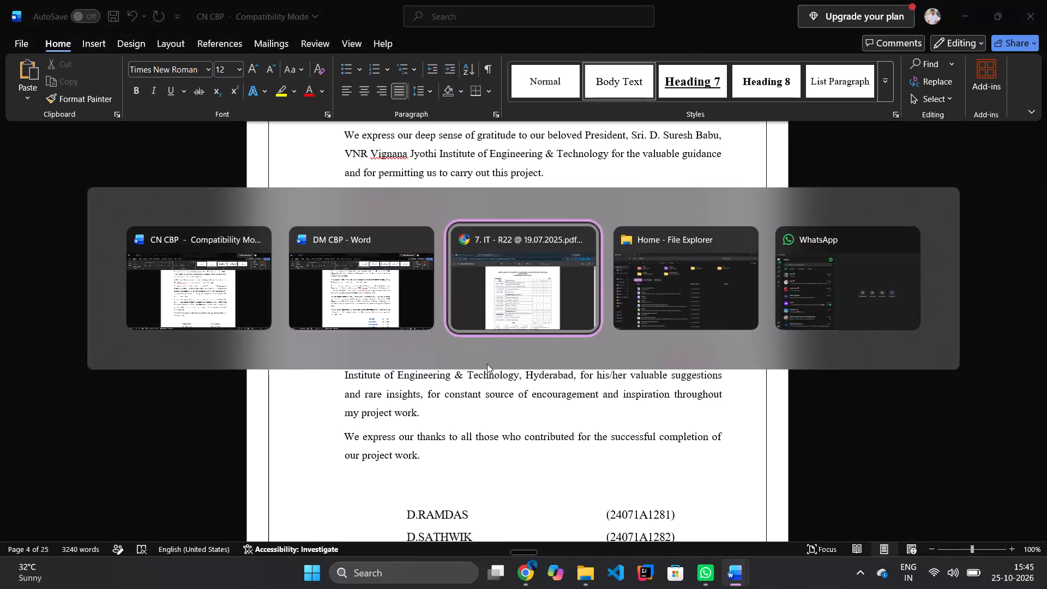
pyautogui.click(365, 3)
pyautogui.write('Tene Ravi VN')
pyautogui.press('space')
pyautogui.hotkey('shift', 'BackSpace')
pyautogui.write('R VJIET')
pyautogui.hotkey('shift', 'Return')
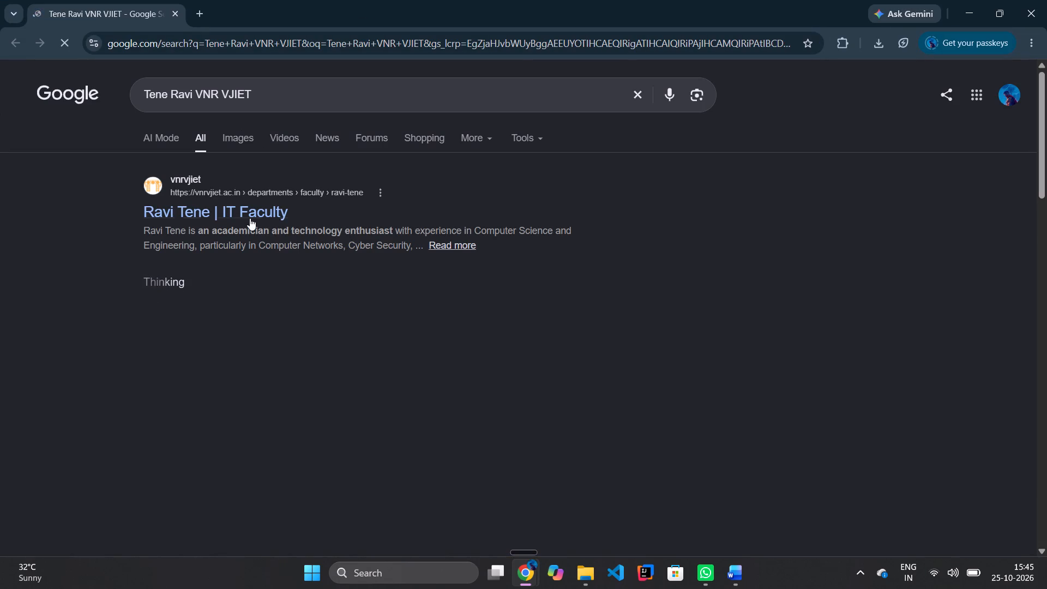
pyautogui.click(250, 218)
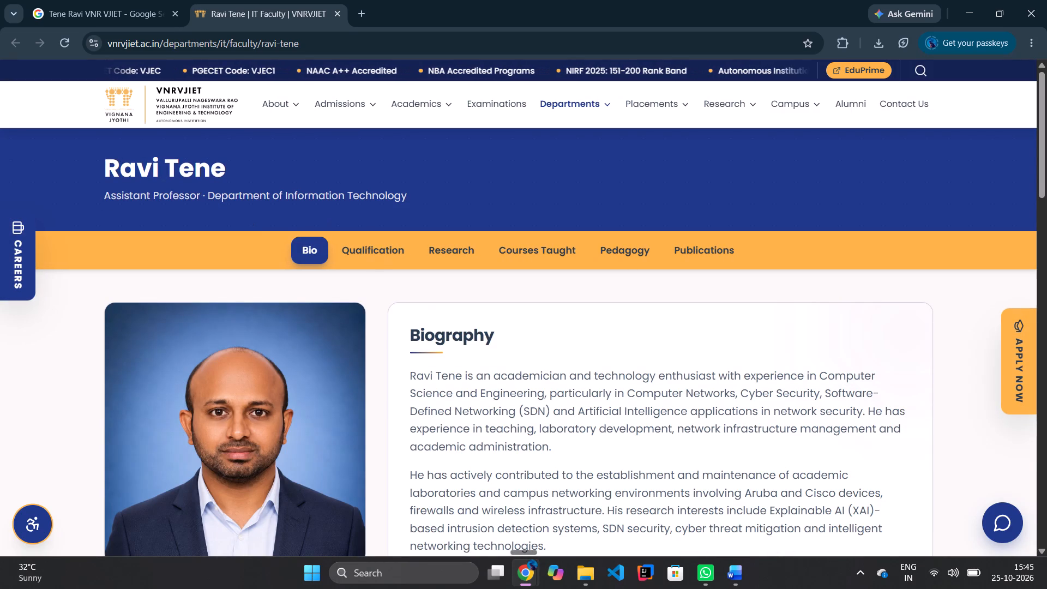
pyautogui.scroll(-2, 444, 329)
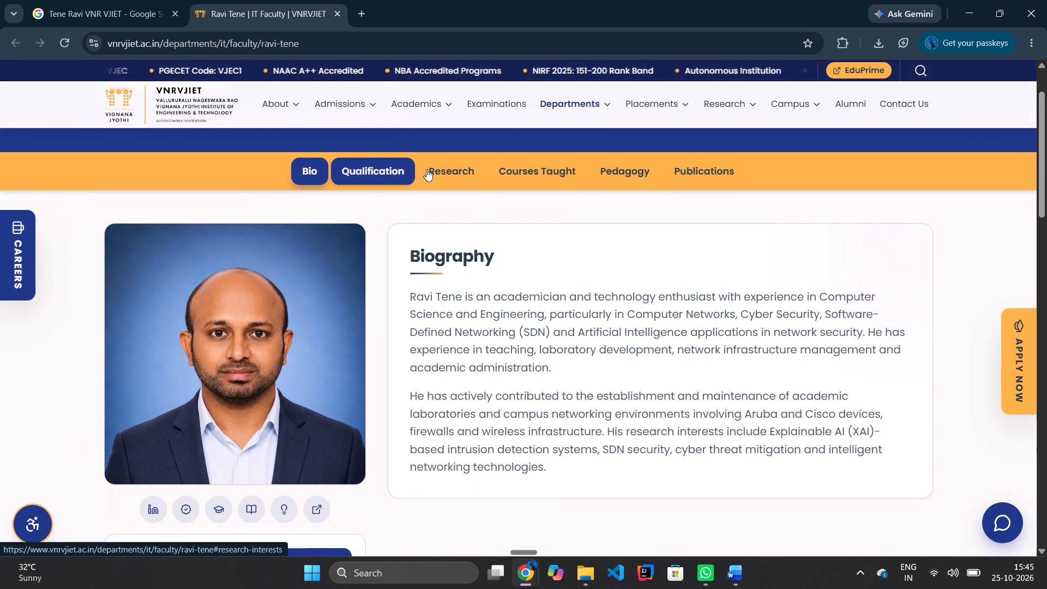
pyautogui.click(382, 174)
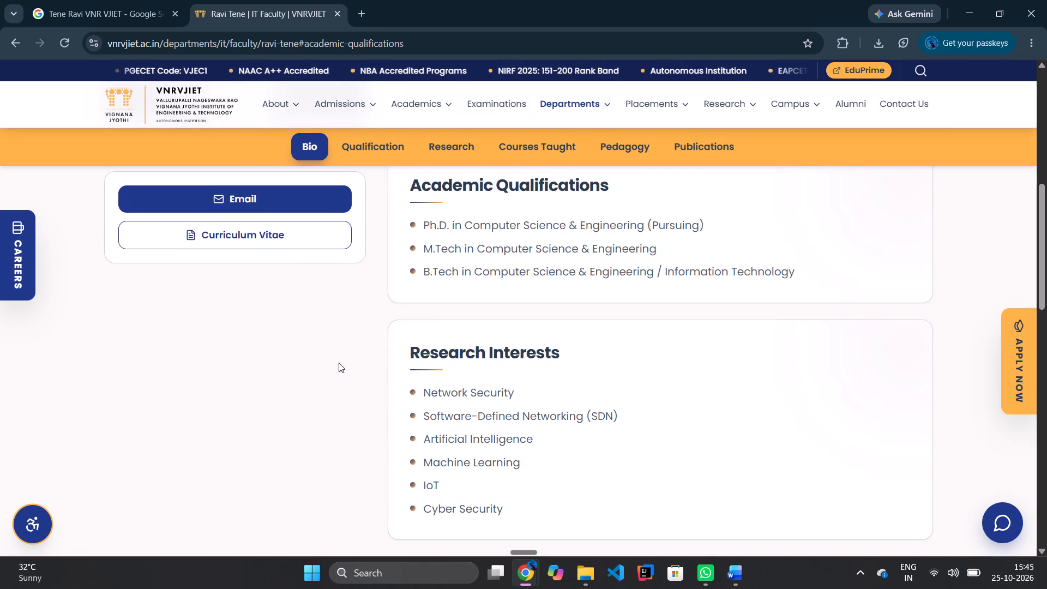
pyautogui.scroll(1, 339, 363)
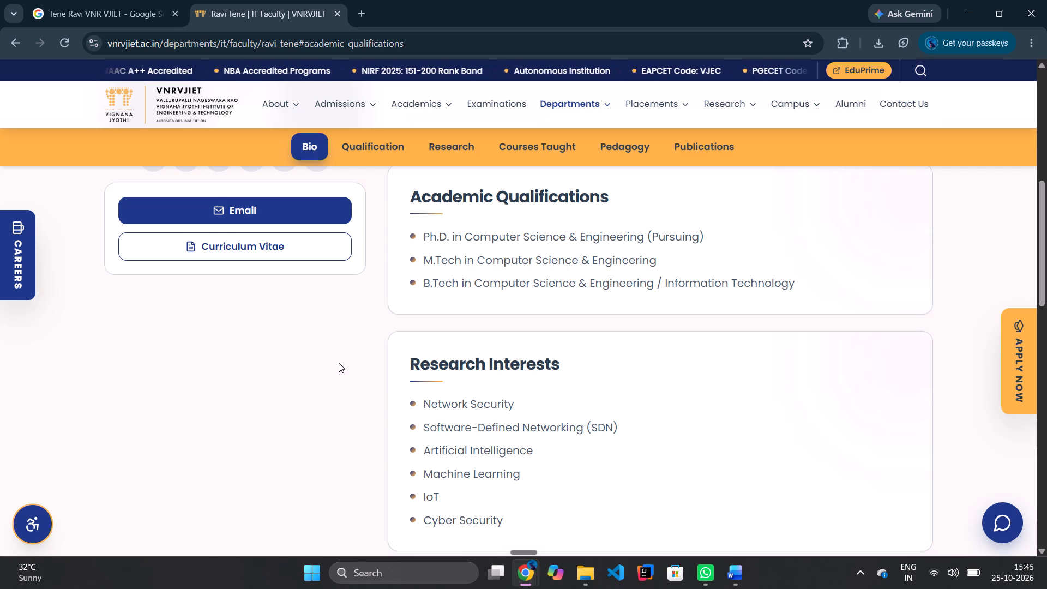
# Examine the research interests, courses taught, pedagogy and publications sections of the guide's faculty profile, and return to the biography and academic qualifications.
pyautogui.scroll(-3, 339, 363)
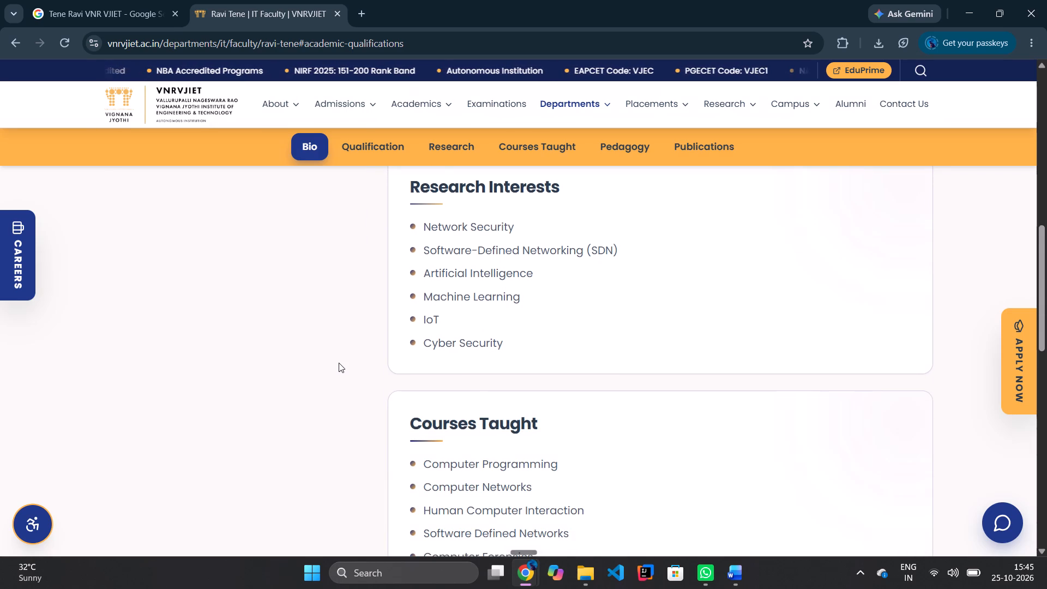
pyautogui.scroll(-6, 339, 363)
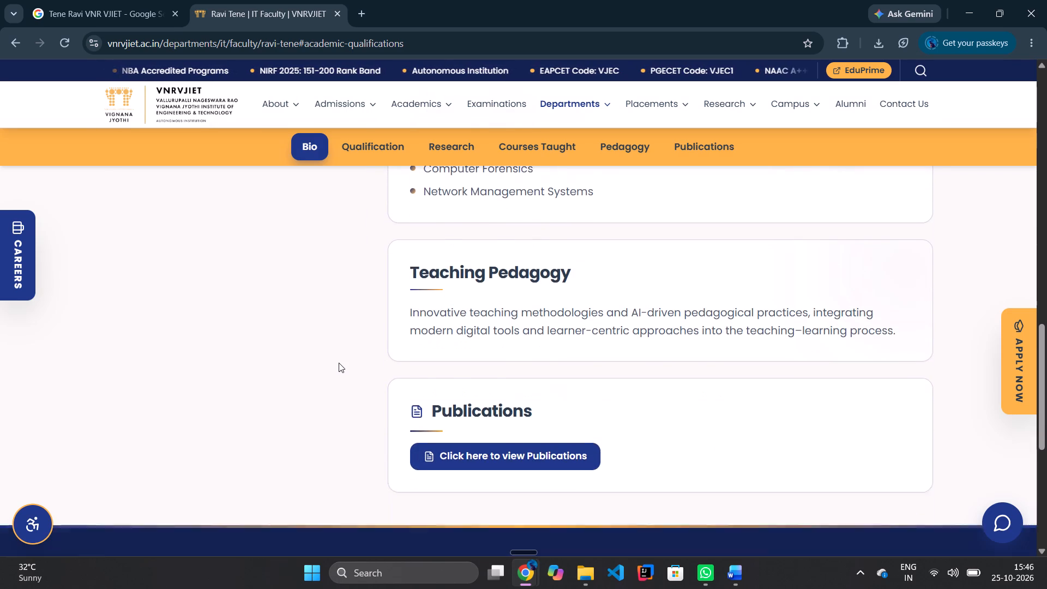
pyautogui.scroll(-1, 339, 363)
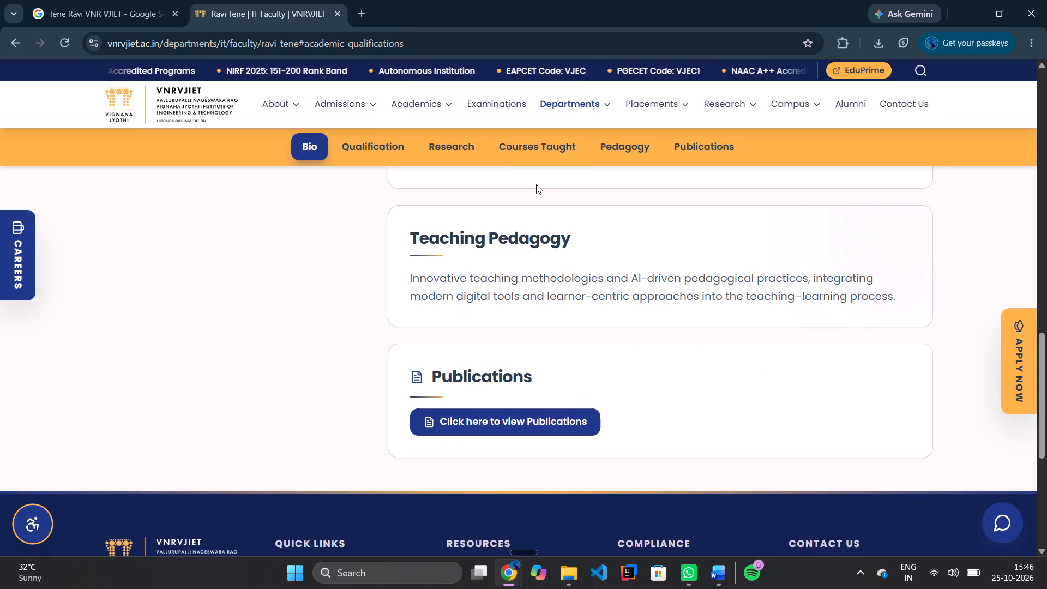
pyautogui.click(537, 149)
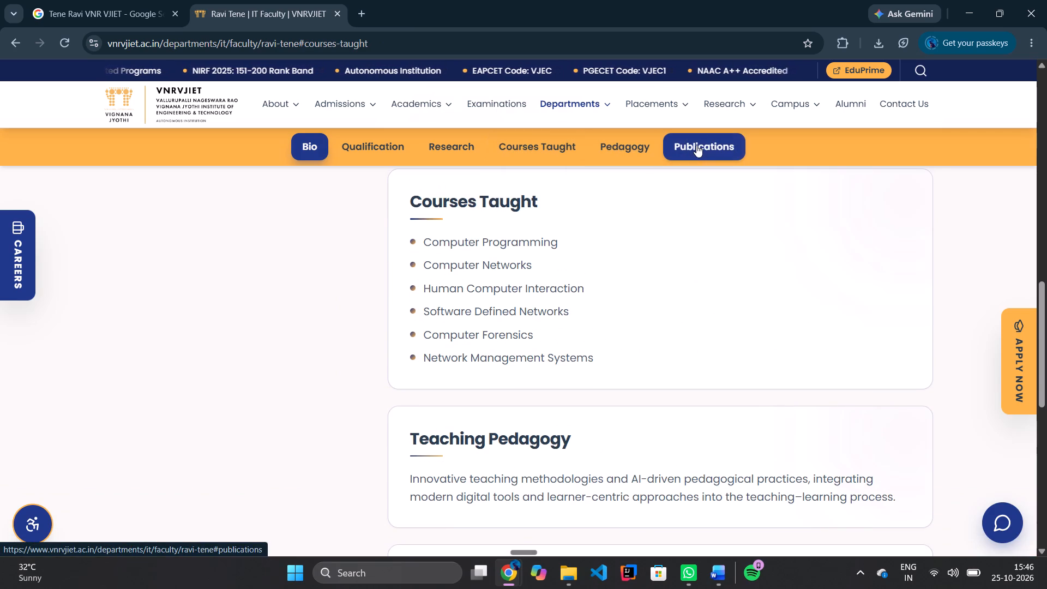
pyautogui.click(696, 145)
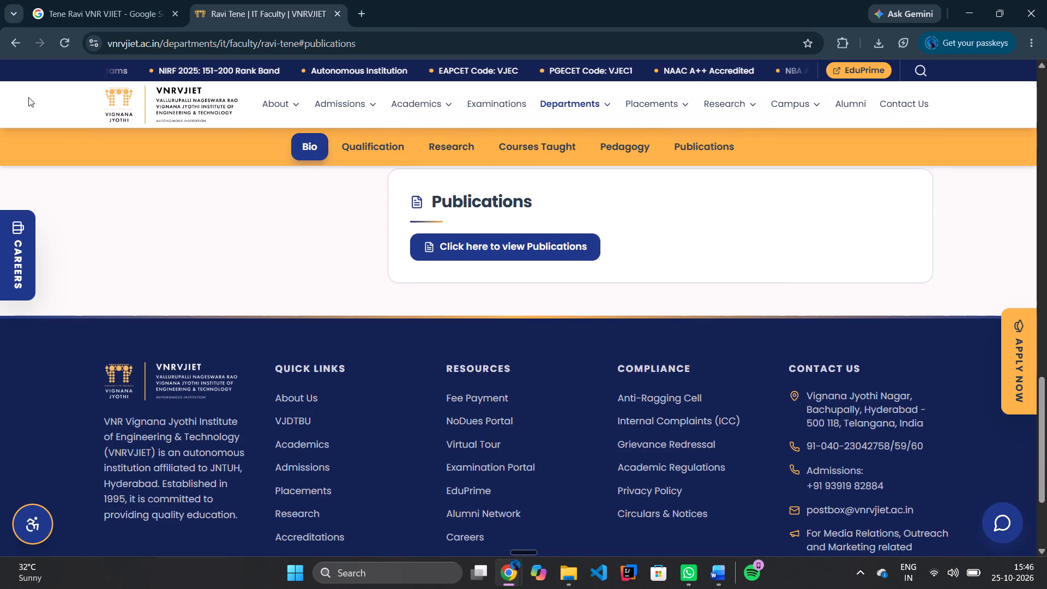
pyautogui.click(16, 50)
pyautogui.click(13, 49)
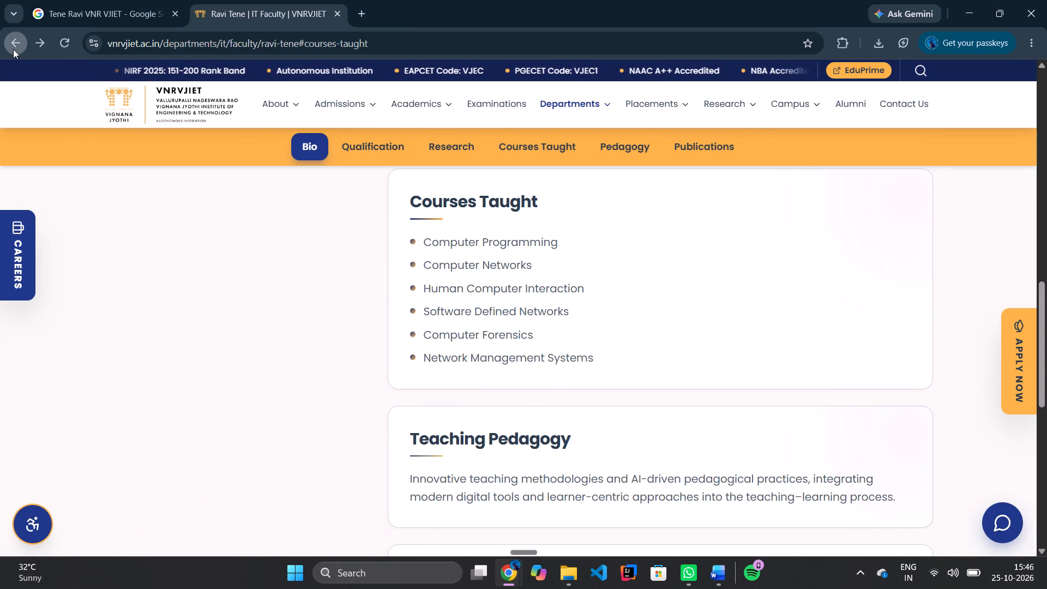
pyautogui.click(13, 49)
pyautogui.click(13, 49)
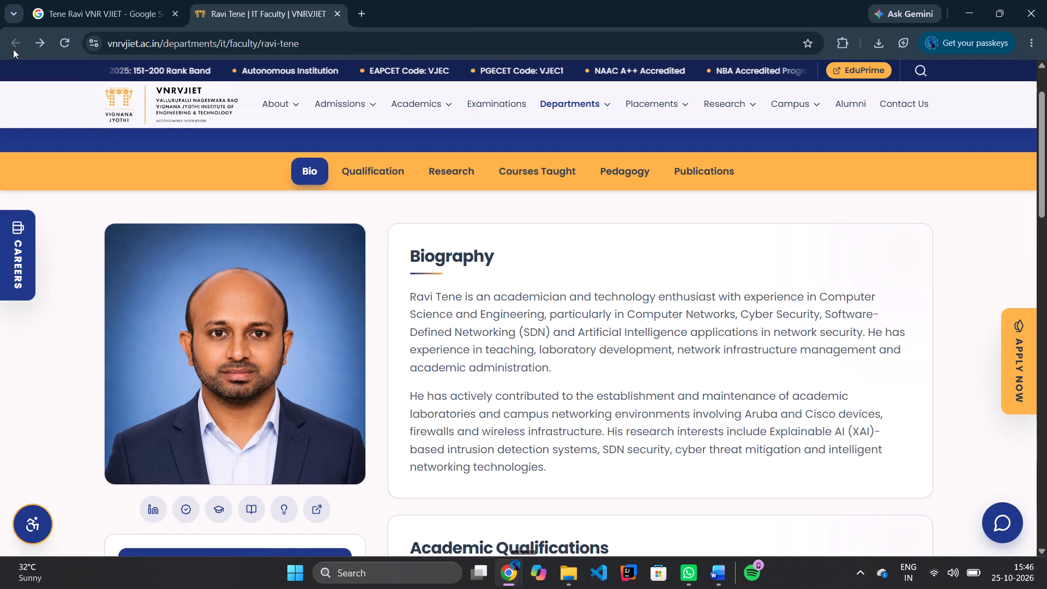
pyautogui.scroll(-4, 246, 218)
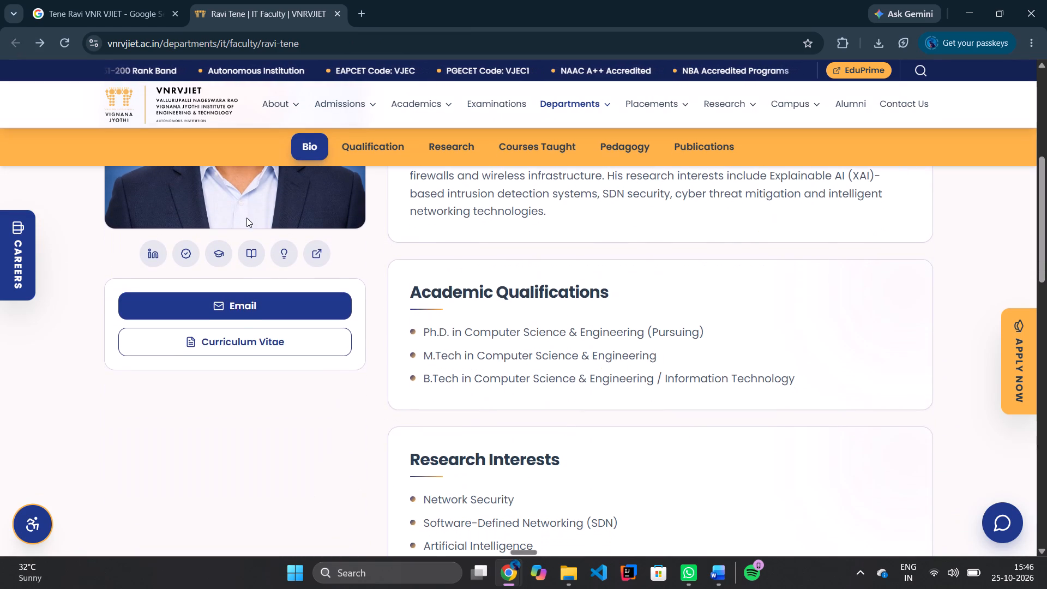
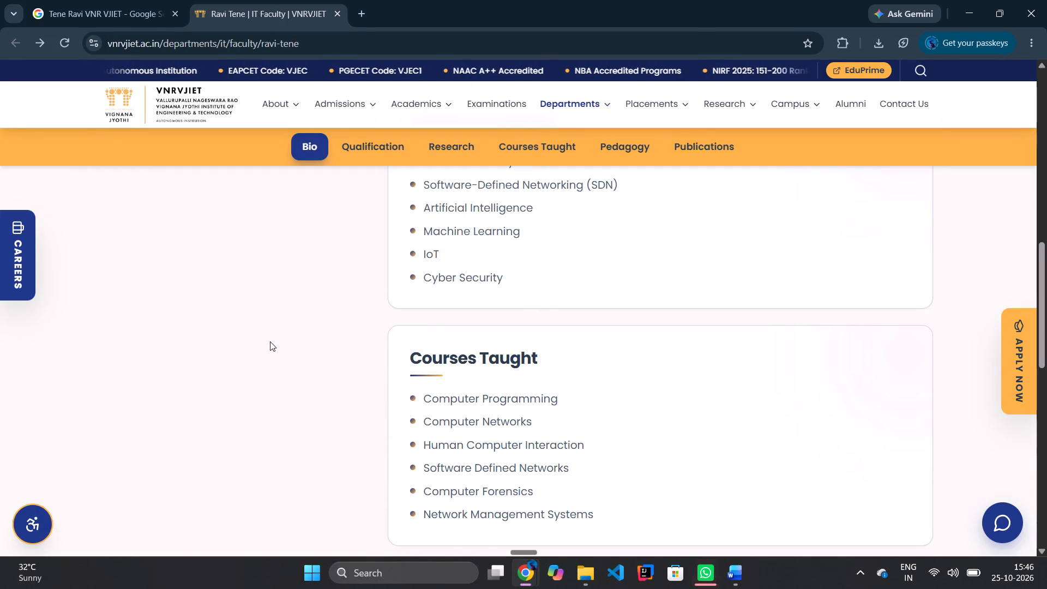
# Check the guide's designation on the faculty profile and search results, and add a space after the guide's name in CN CBP's acknowledgement.
pyautogui.scroll(-1, 273, 309)
pyautogui.scroll(7, 240, 333)
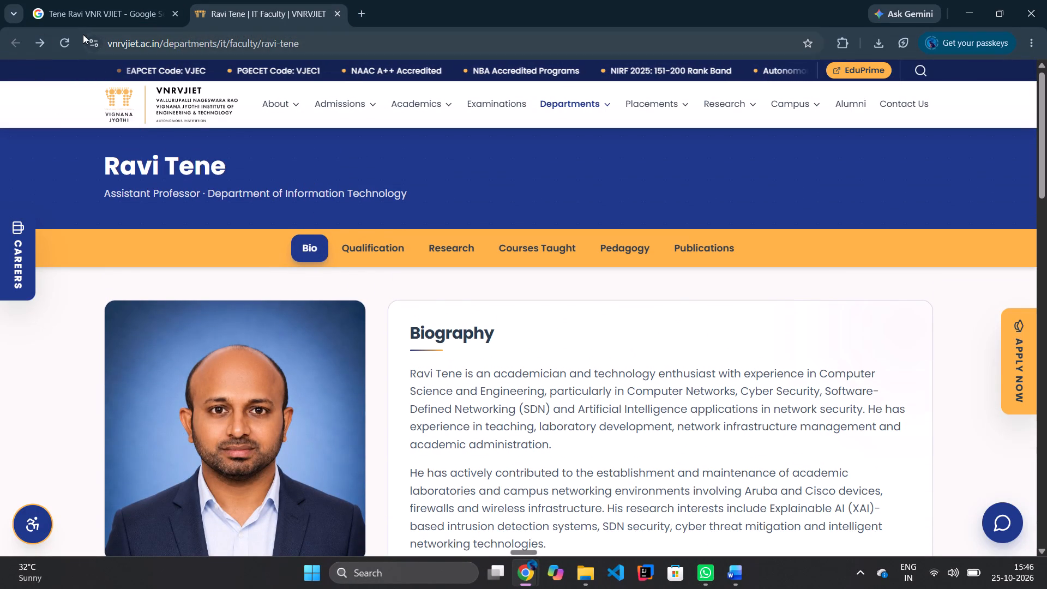
pyautogui.click(120, 12)
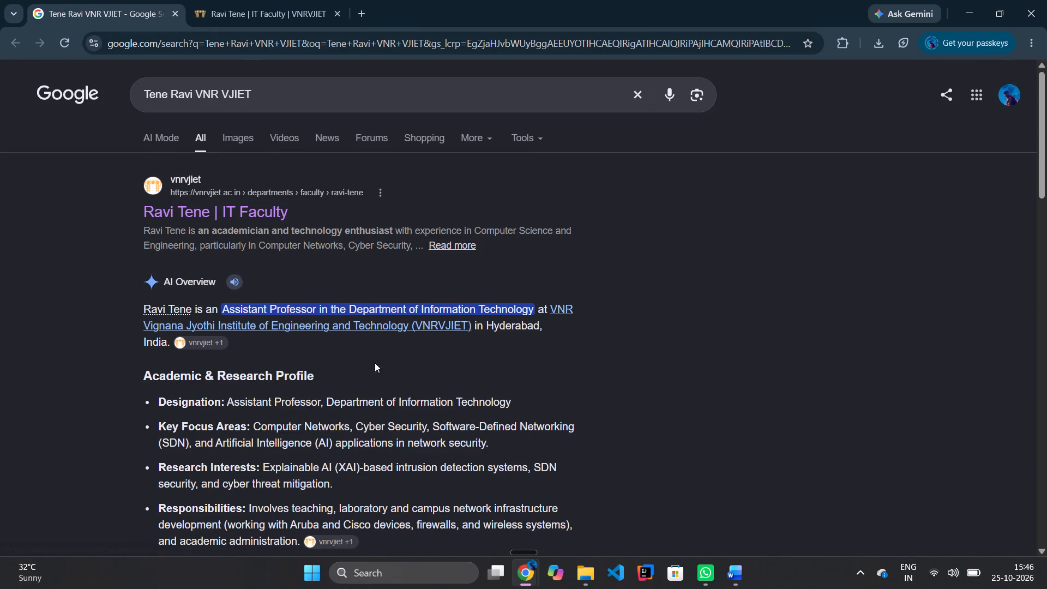
pyautogui.hotkey('alt', 'Tab')
pyautogui.hotkey('alt', 'Tab')
pyautogui.hotkey('alt', 'Tab')
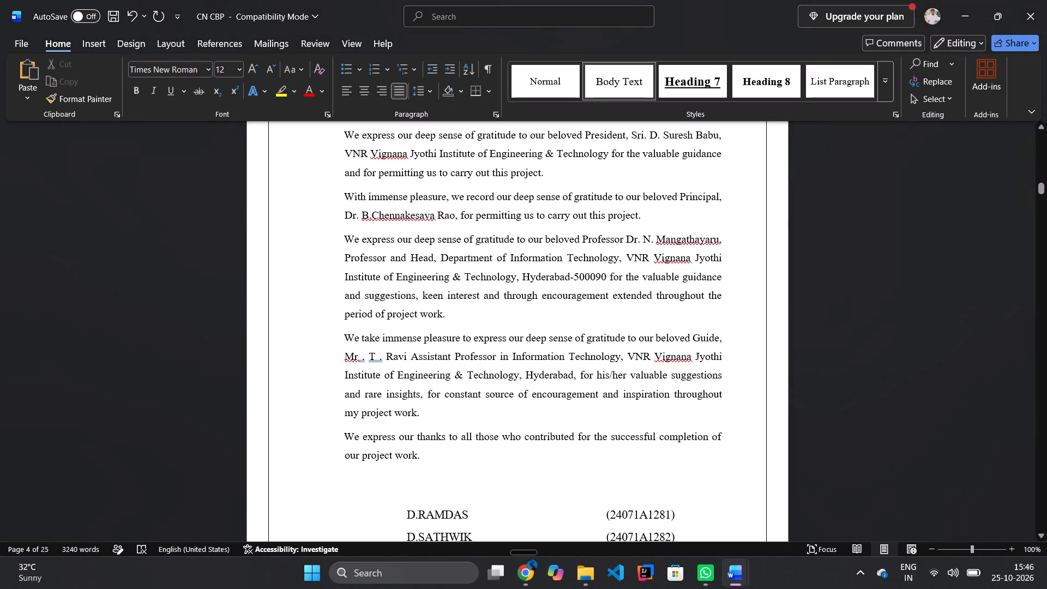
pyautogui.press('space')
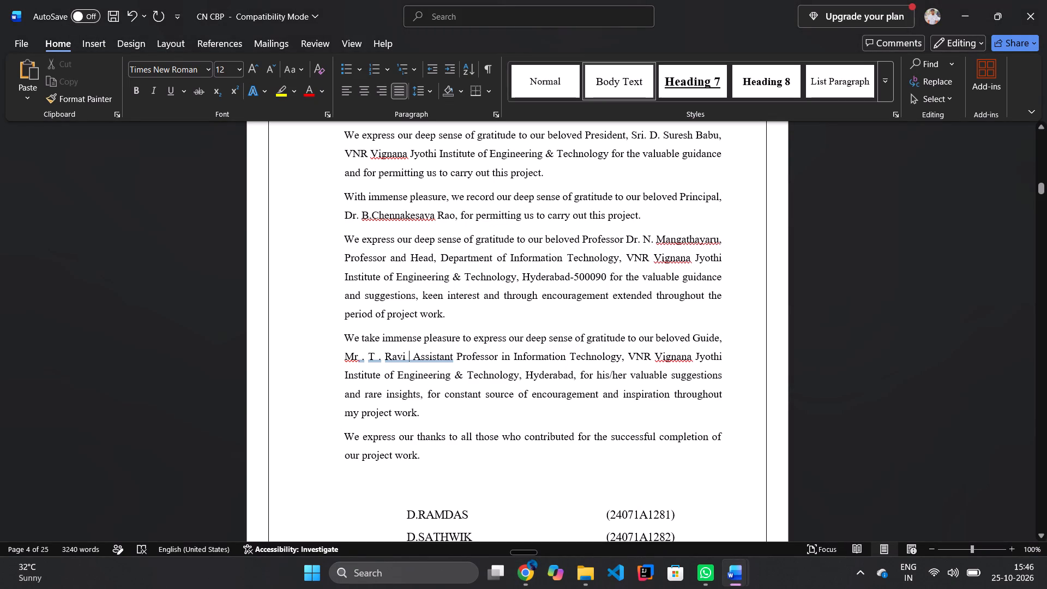
# Remove one blank line between the ACKNOWLEDGEMENT heading and the paragraph thanking the President.
pyautogui.scroll(1, 392, 209)
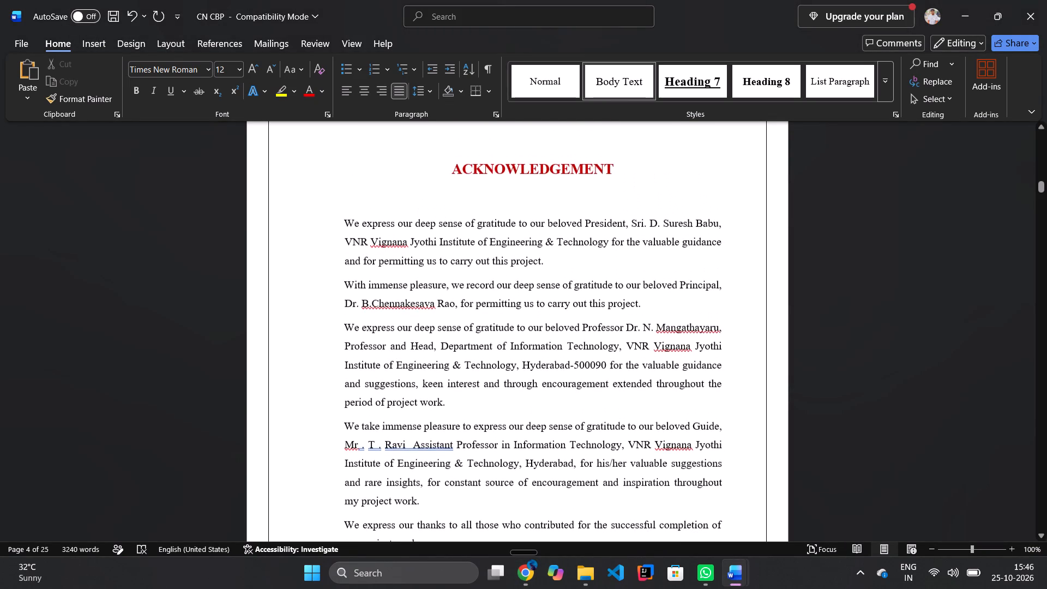
pyautogui.scroll(1, 392, 209)
pyautogui.click(357, 154)
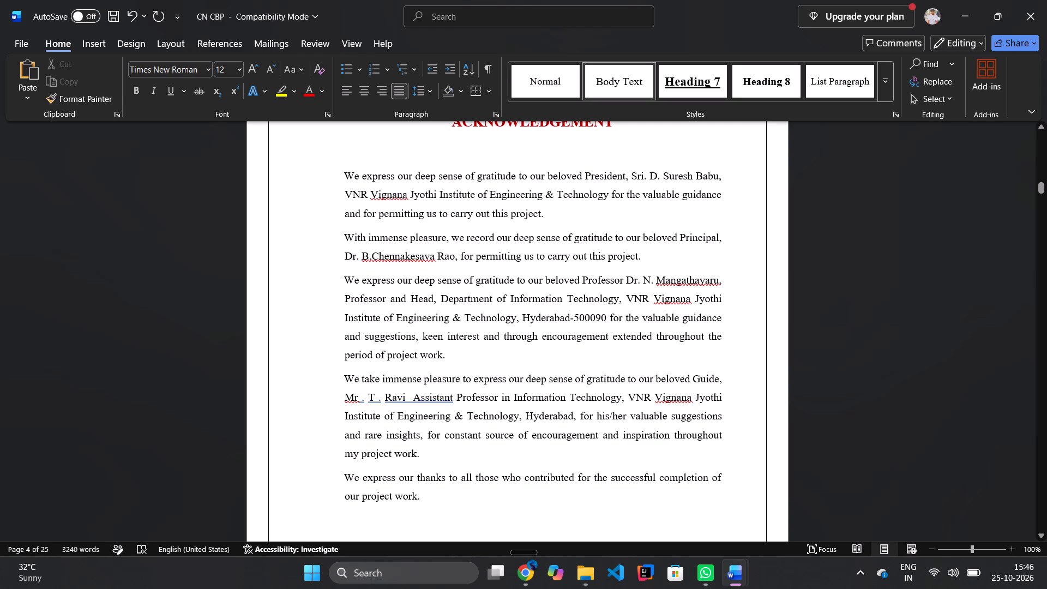
pyautogui.press('BackSpace')
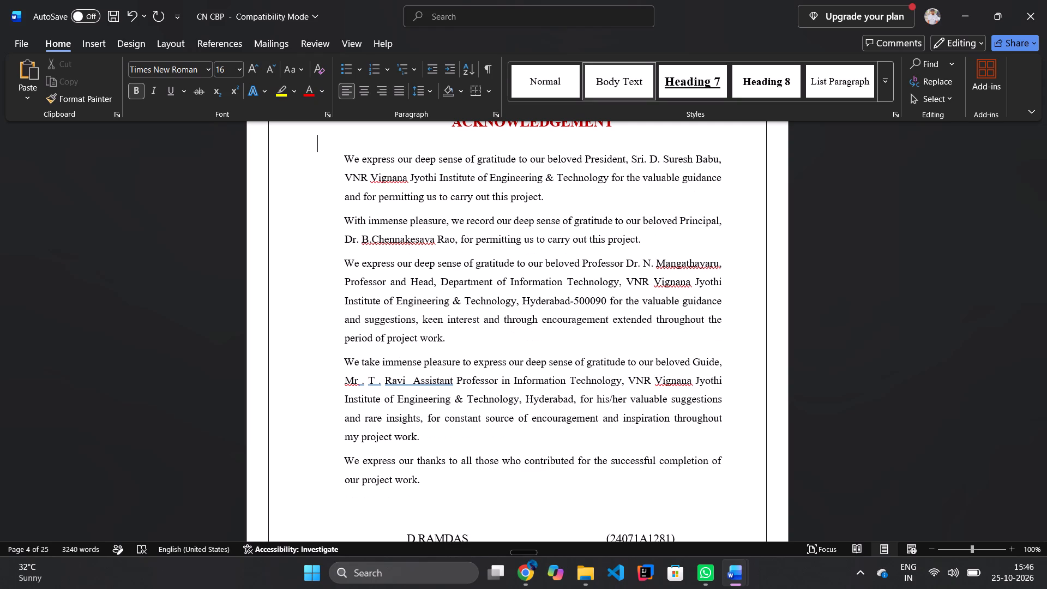
# Go back to CN CBP's cover page and close the Chrome window holding the guide's web search.
pyautogui.scroll(-5, 357, 154)
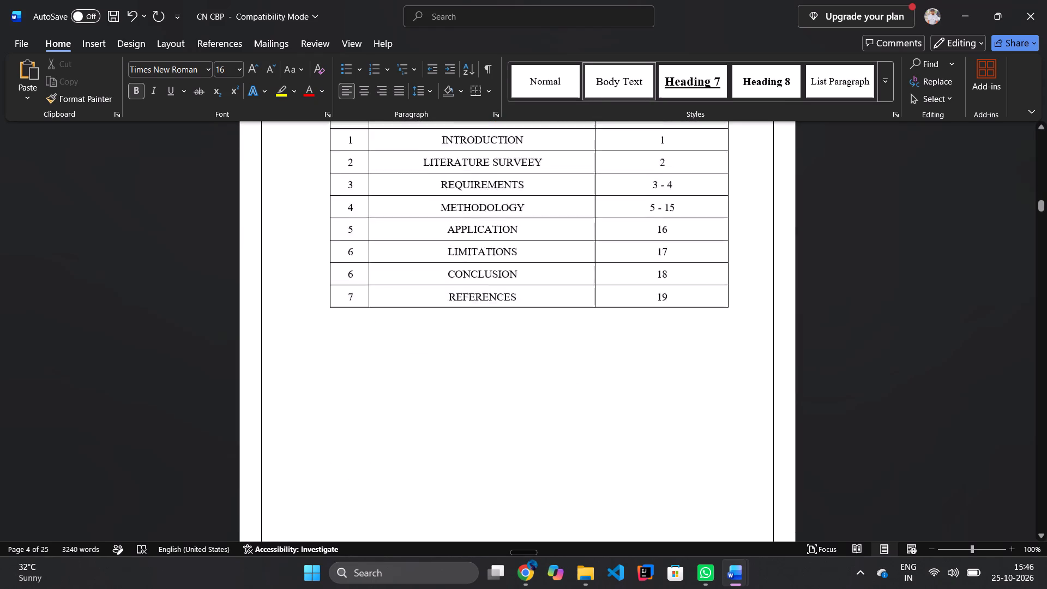
pyautogui.scroll(7, 357, 154)
pyautogui.scroll(18, 357, 154)
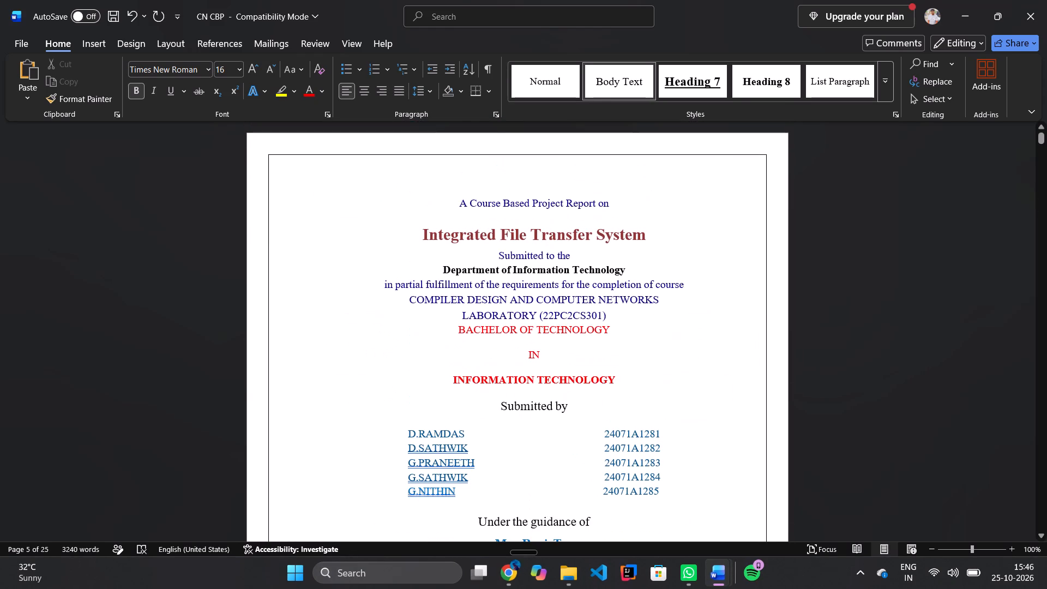
pyautogui.hotkey('alt', 'Tab')
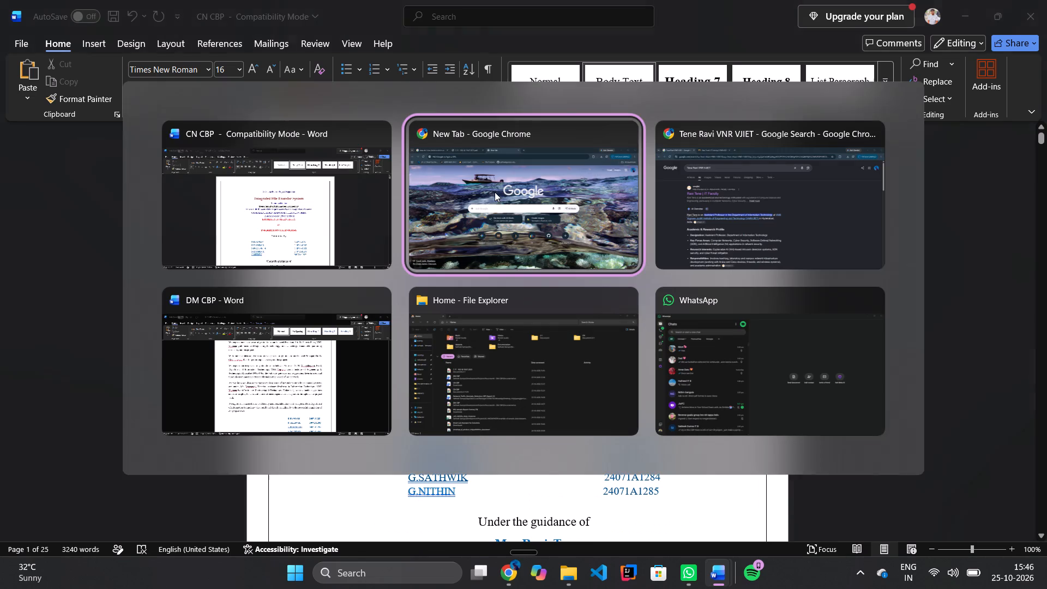
pyautogui.hotkey('alt', 'Tab')
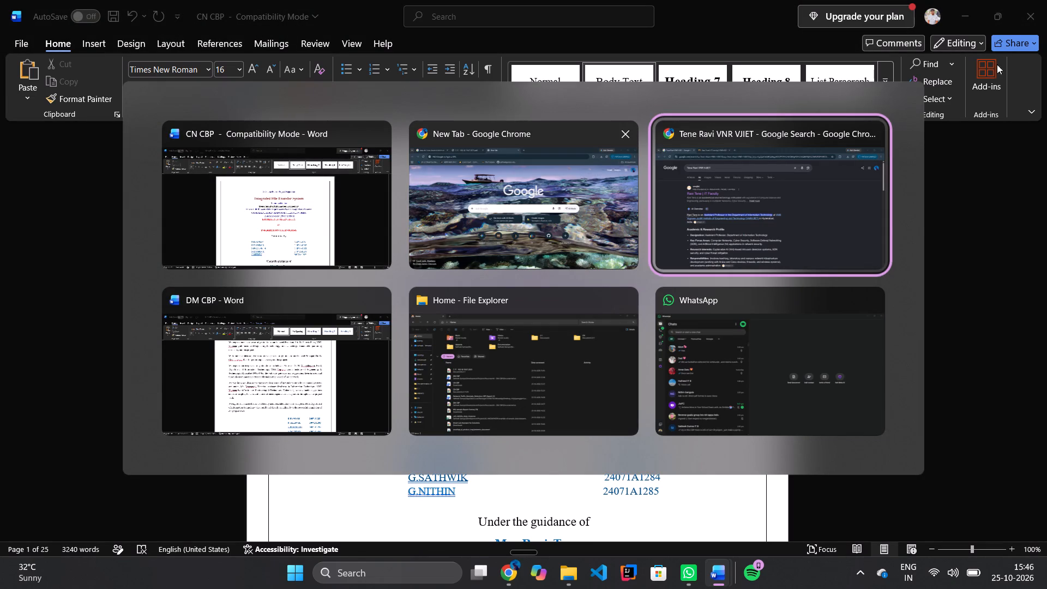
pyautogui.keyDown('alt'); pyautogui.click(880, 130); pyautogui.keyUp('alt')
# Switch to DM CBP, check the font formatting of its cover page title PLACEMENT PREDICTIVE ANALYTICS, and return to CN CBP.
pyautogui.hotkey('alt', 'Tab')
pyautogui.hotkey('alt', 'Tab')
pyautogui.hotkey('alt', 'Tab')
pyautogui.hotkey('alt', 'Tab')
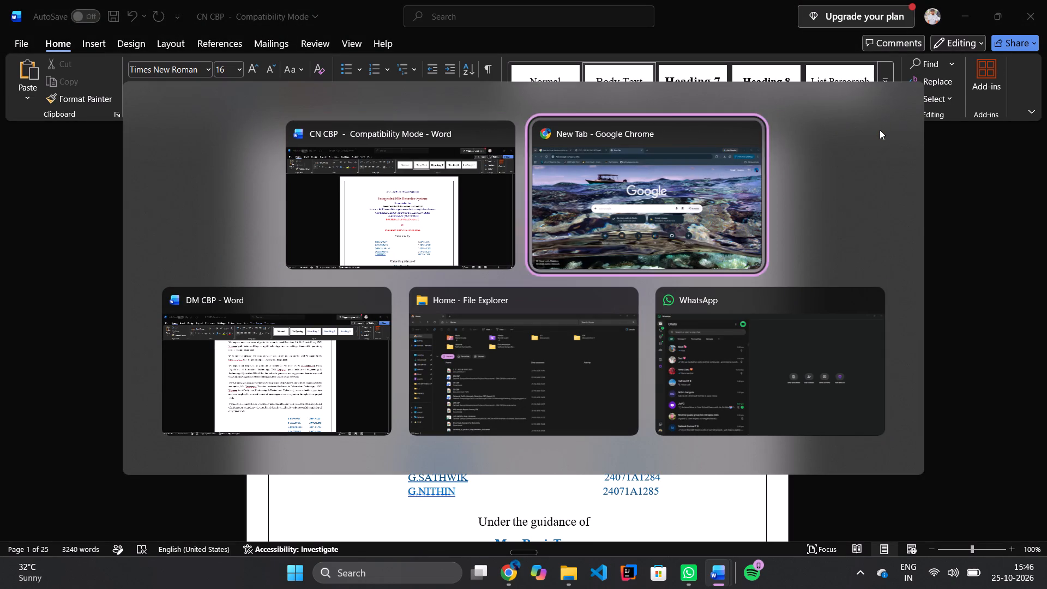
pyautogui.hotkey('alt', 'Tab')
pyautogui.scroll(20, 642, 277)
pyautogui.scroll(8, 642, 277)
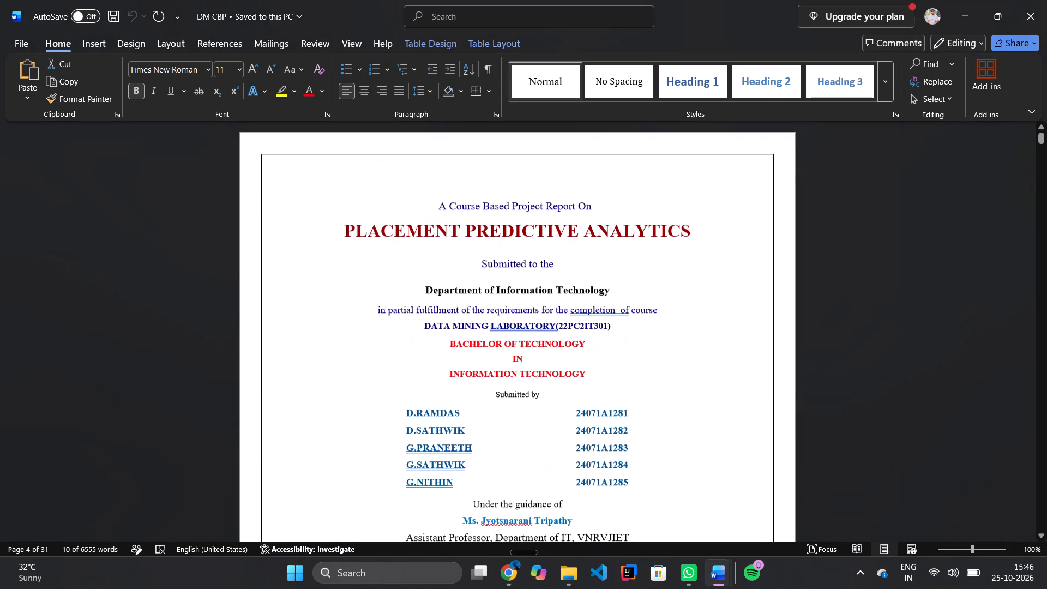
pyautogui.moveTo(344, 237); pyautogui.dragTo(537, 226)
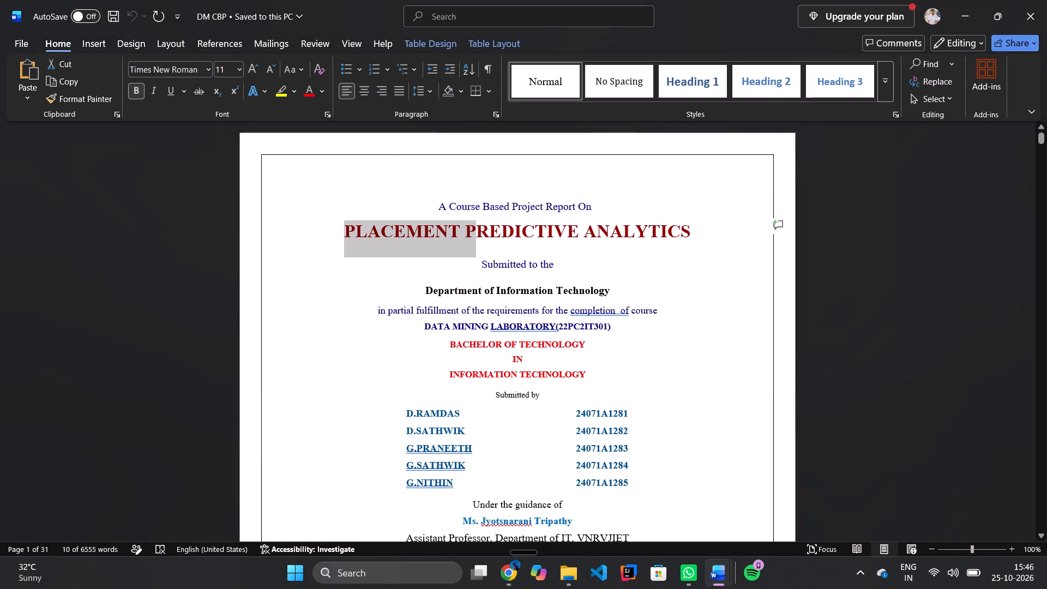
pyautogui.moveTo(537, 226); pyautogui.dragTo(674, 231)
pyautogui.click(665, 257)
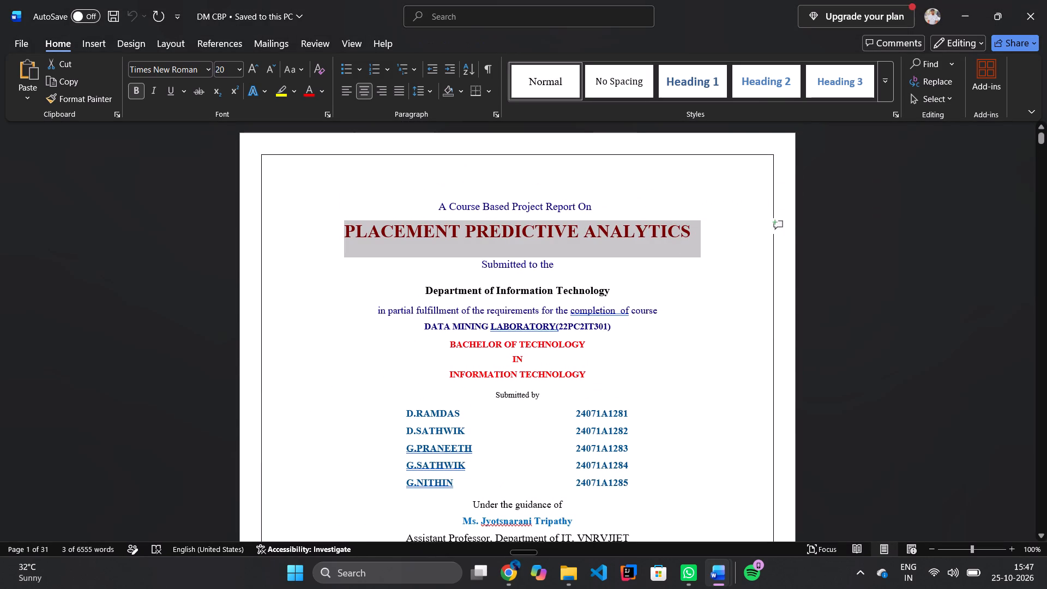
pyautogui.hotkey('alt', 'Tab')
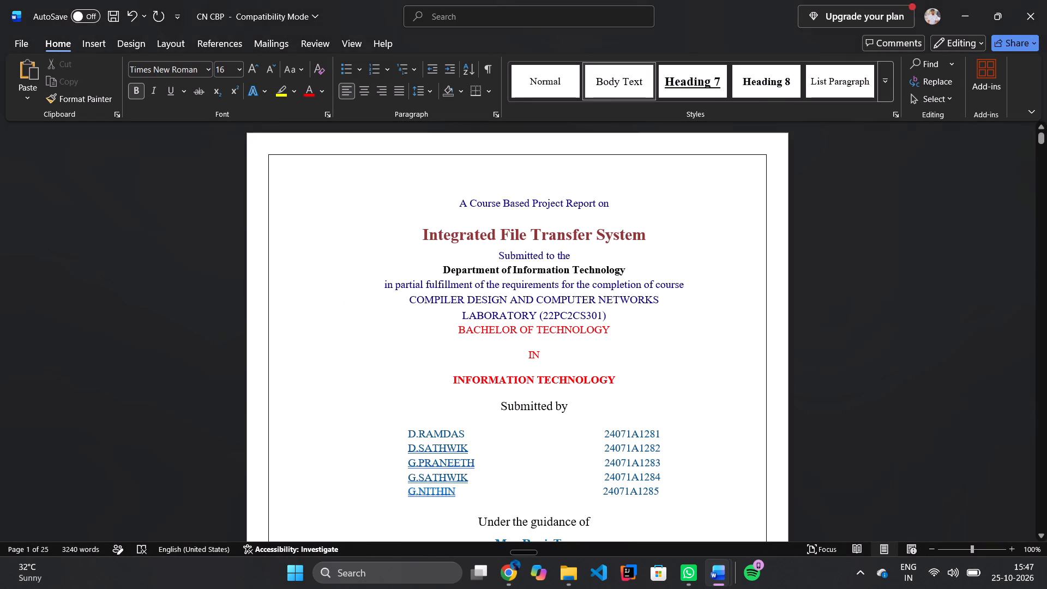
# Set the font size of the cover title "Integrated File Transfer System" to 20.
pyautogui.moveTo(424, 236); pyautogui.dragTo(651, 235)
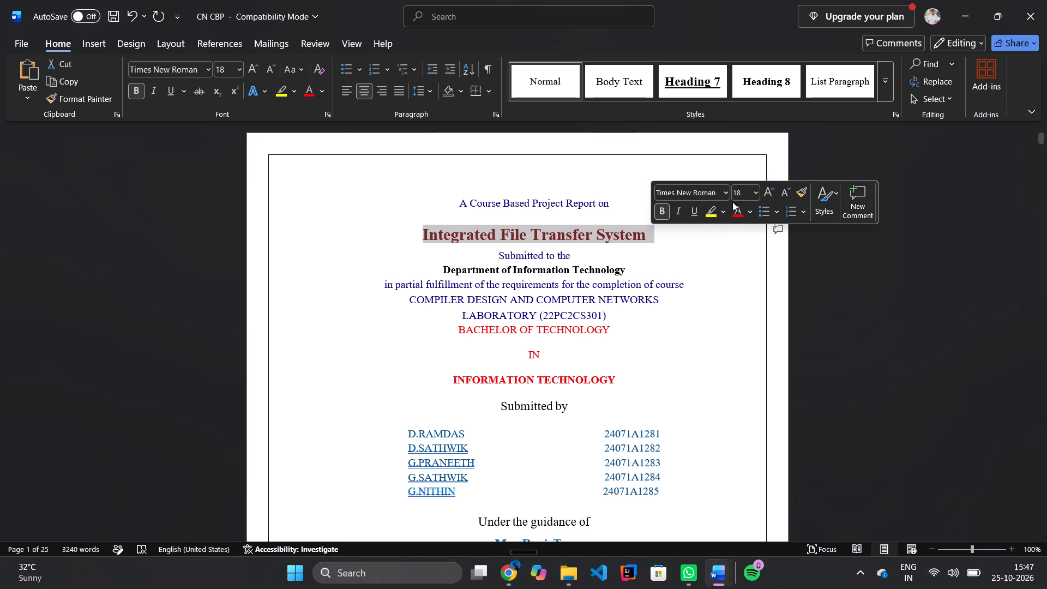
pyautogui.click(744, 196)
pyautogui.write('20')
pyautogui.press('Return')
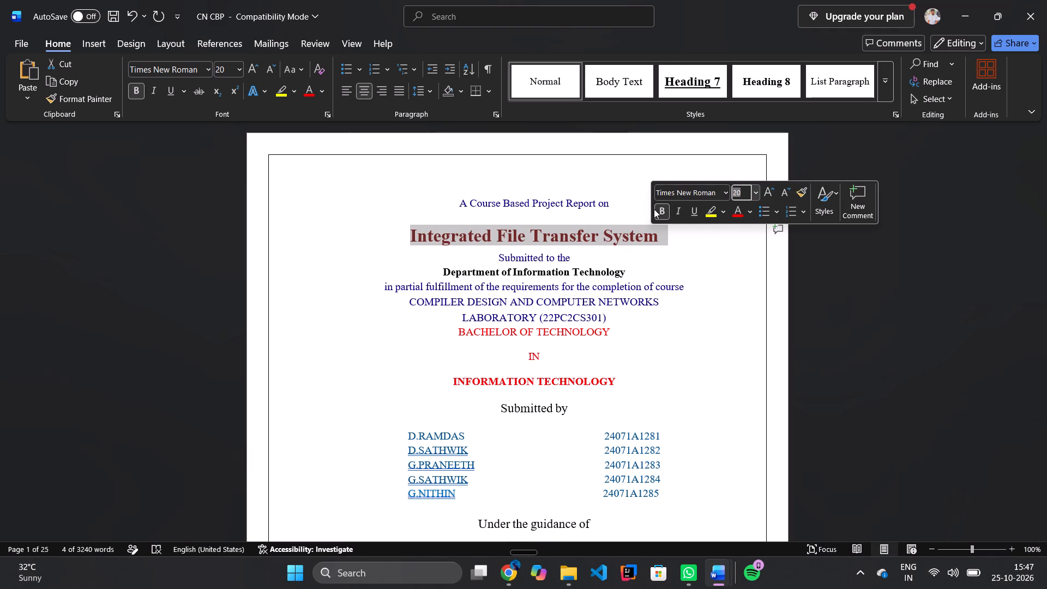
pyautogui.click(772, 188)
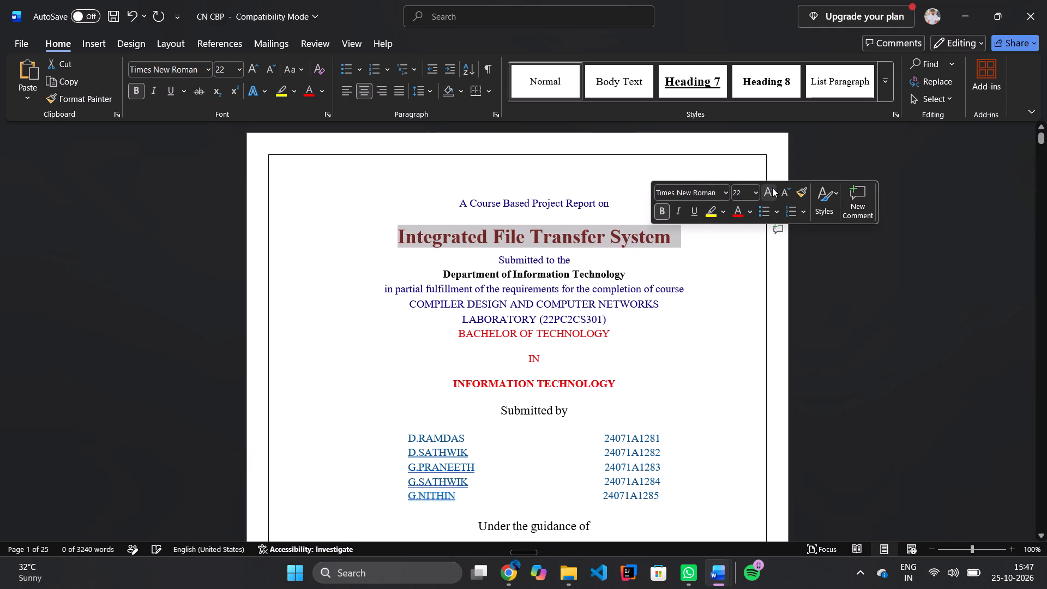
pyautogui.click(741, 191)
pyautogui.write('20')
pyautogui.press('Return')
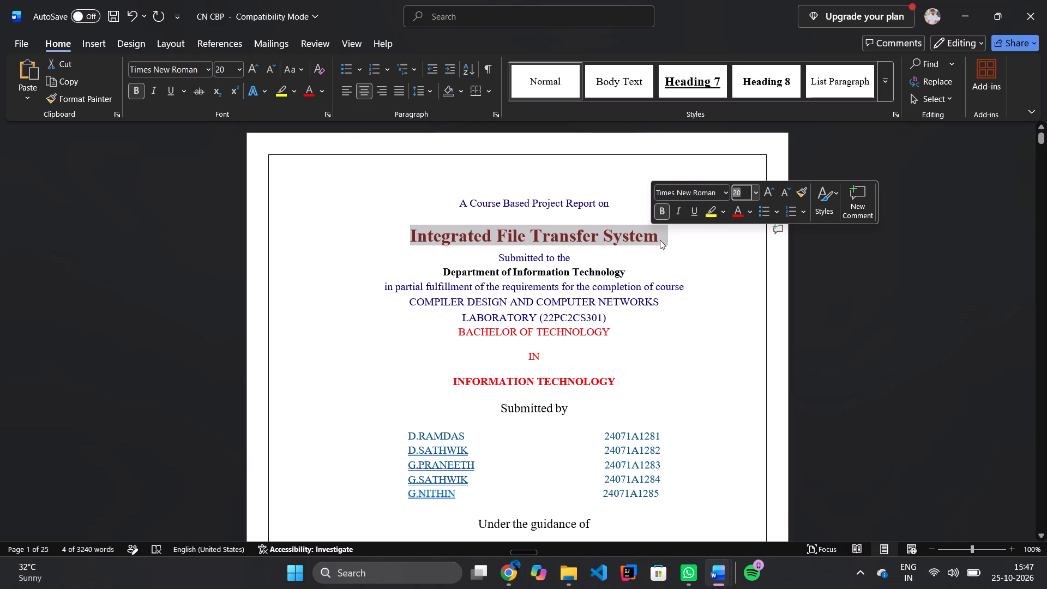
# Delete the cover title and retype it in capitals as "INTEGRATED FILE TRANSFER SYSTEM".
pyautogui.click(660, 240)
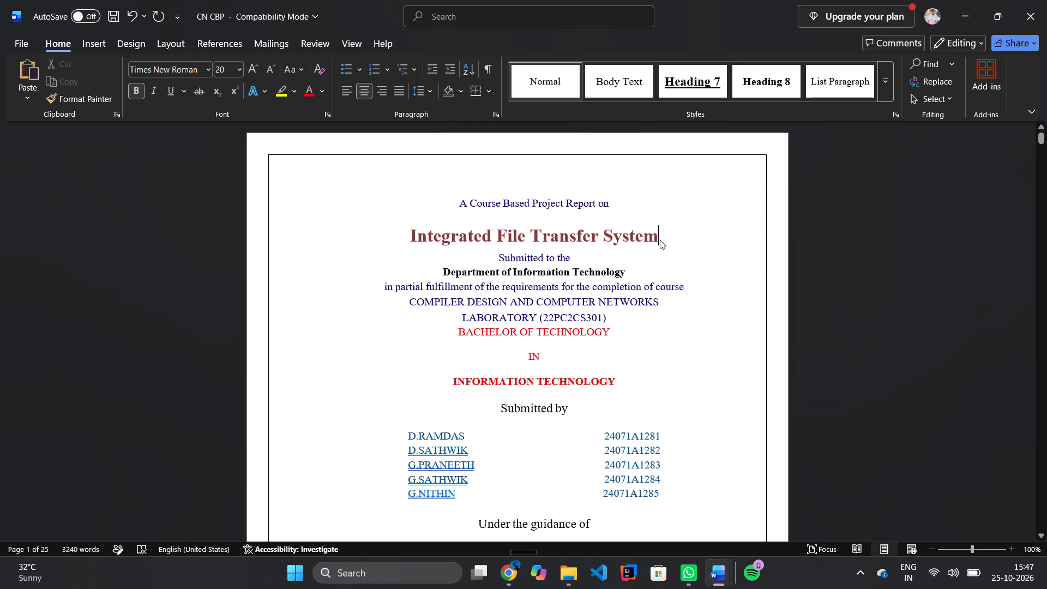
pyautogui.press('BackSpace')
pyautogui.press('BackSpace')
pyautogui.press('BackSpace')
pyautogui.press('BackSpace')
pyautogui.press('BackSpace')
pyautogui.press('BackSpace')
pyautogui.press('BackSpace')
pyautogui.press('BackSpace')
pyautogui.press('BackSpace')
pyautogui.press('BackSpace')
pyautogui.press('BackSpace')
pyautogui.press('BackSpace')
pyautogui.press('BackSpace')
pyautogui.press('BackSpace')
pyautogui.press('BackSpace')
pyautogui.press('BackSpace')
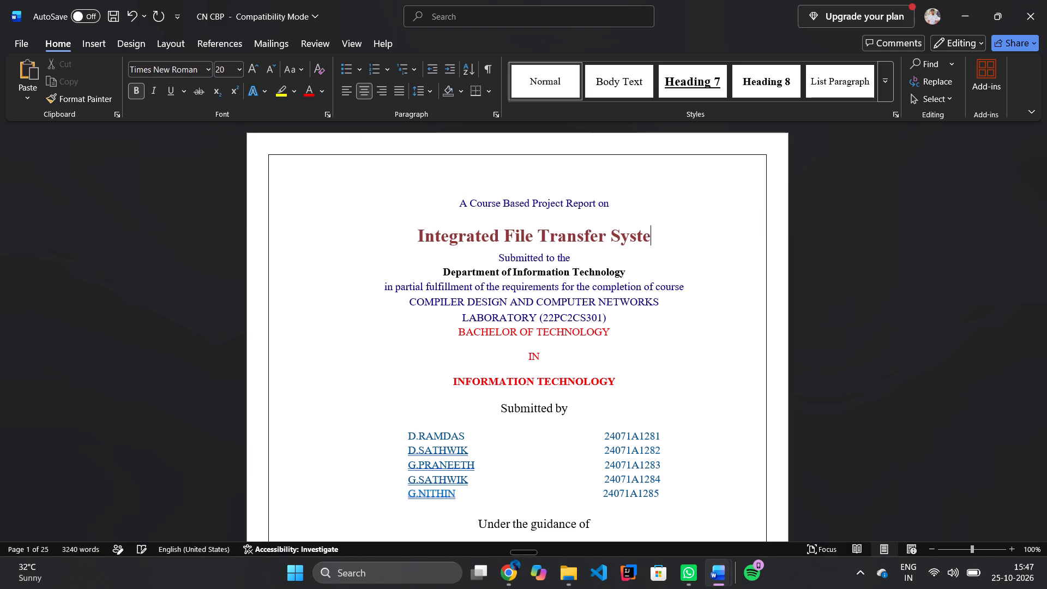
pyautogui.press('BackSpace')
pyautogui.press('BackSpace')
pyautogui.press('BackSpace')
pyautogui.press('BackSpace')
pyautogui.press('BackSpace')
pyautogui.press('BackSpace')
pyautogui.press('BackSpace')
pyautogui.press('BackSpace')
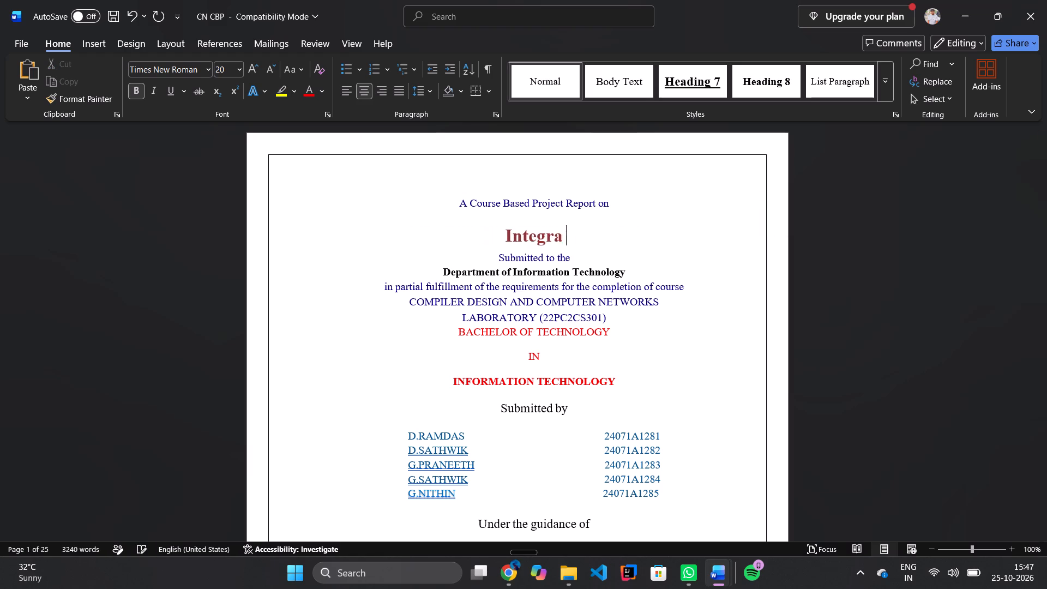
pyautogui.press('BackSpace')
pyautogui.press('BackSpace')
pyautogui.press('BackSpace')
pyautogui.press('BackSpace')
pyautogui.press('BackSpace')
pyautogui.press('BackSpace')
pyautogui.press('BackSpace')
pyautogui.write('integ')
pyautogui.press('BackSpace')
pyautogui.press('BackSpace')
pyautogui.press('BackSpace')
pyautogui.press('BackSpace')
pyautogui.press('BackSpace')
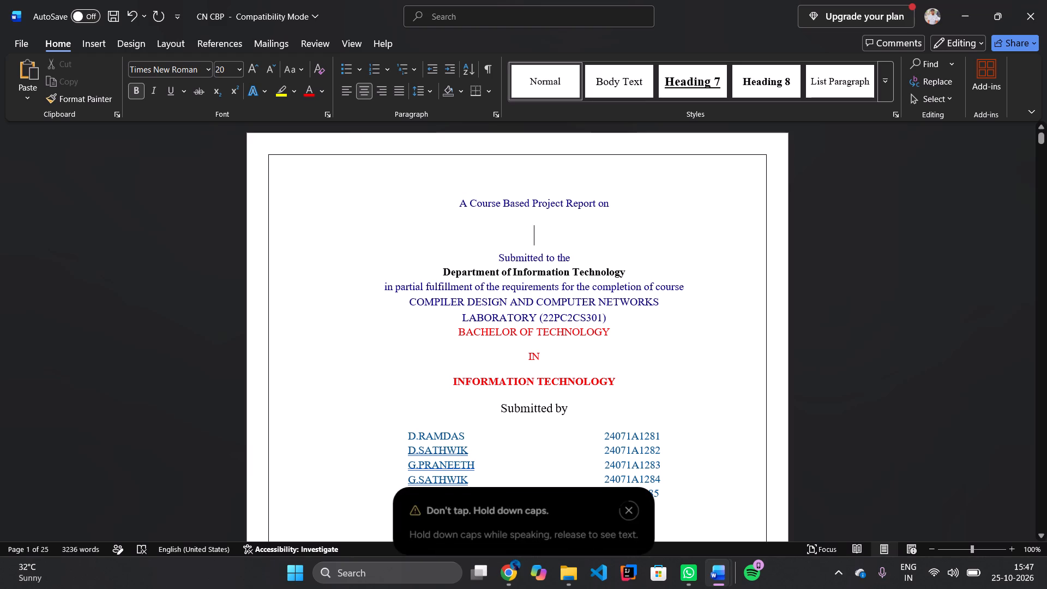
pyautogui.click(634, 514)
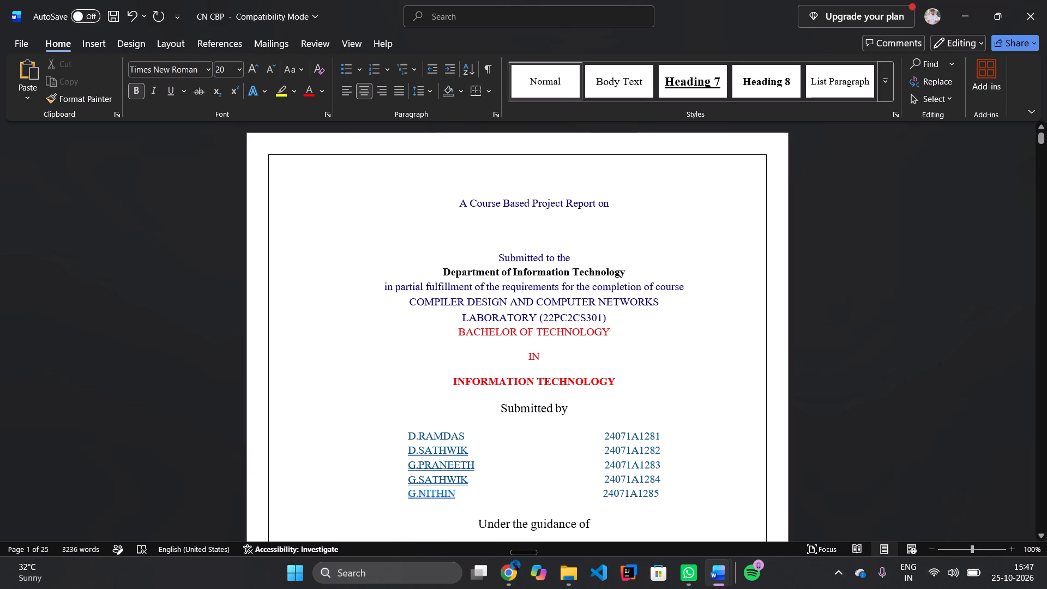
pyautogui.write('In')
pyautogui.press('BackSpace')
pyautogui.press('n')
pyautogui.press('BackSpace')
pyautogui.press('n')
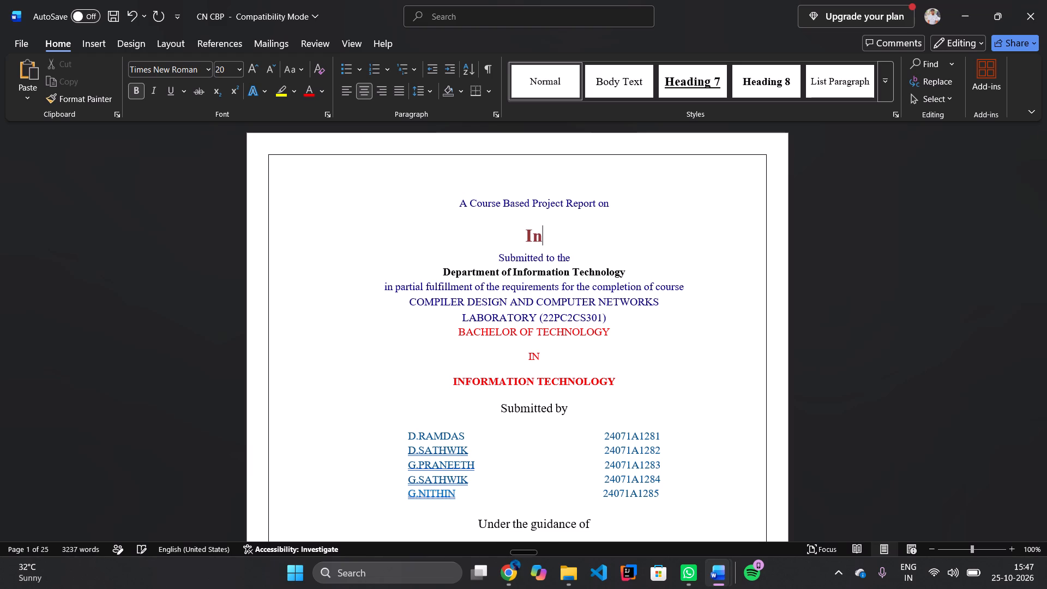
pyautogui.press('BackSpace')
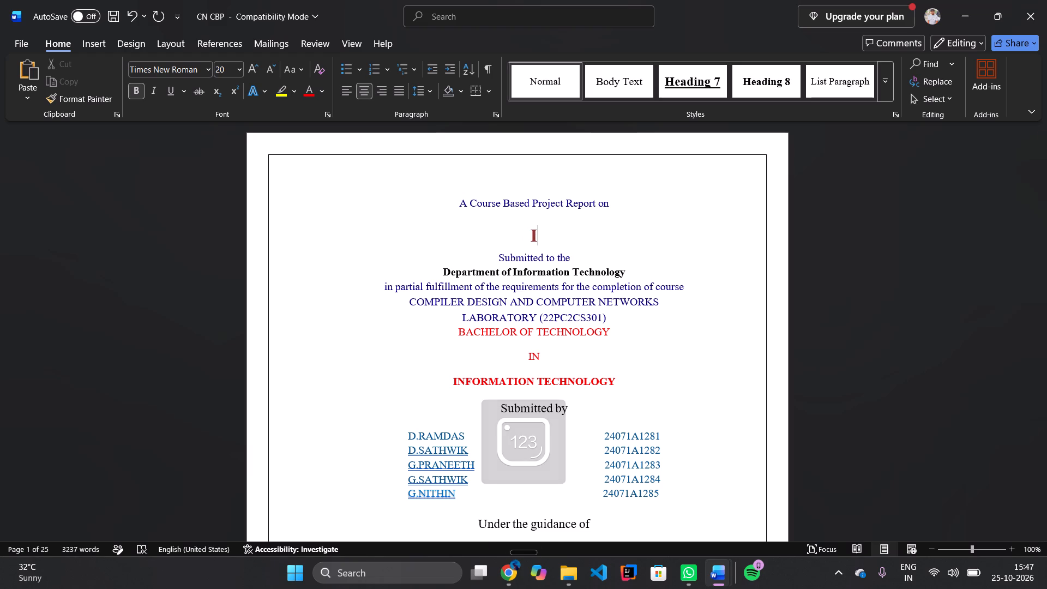
pyautogui.write('NTEGRATED FILE TRANSFER')
pyautogui.press('space')
pyautogui.write('SST')
pyautogui.hotkey('shift', 'BackSpace')
pyautogui.hotkey('shift', 'BackSpace')
pyautogui.write('YSTEM')
pyautogui.press('Tab')
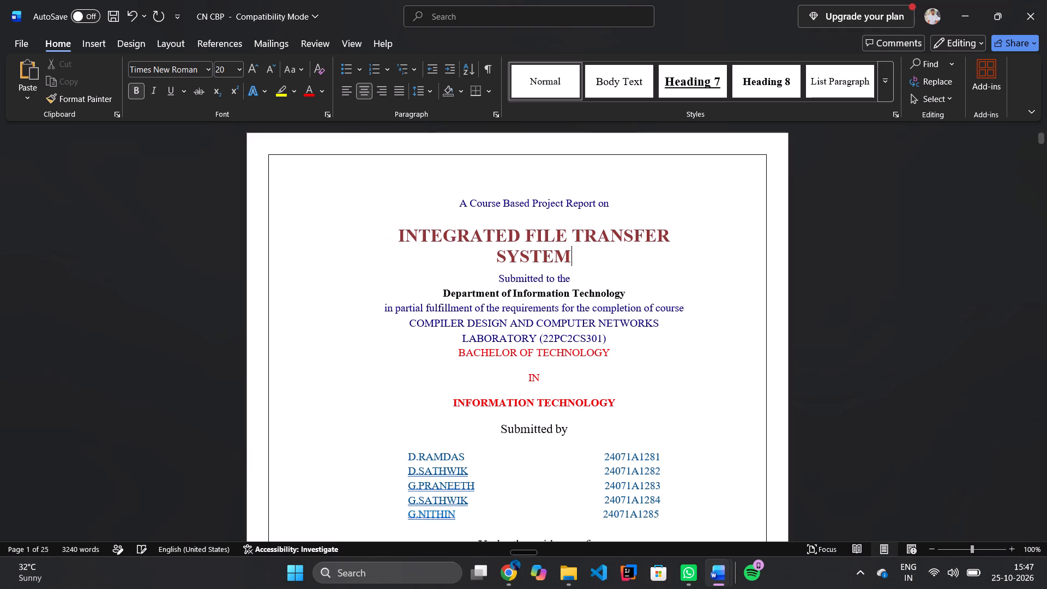
# Switch to DM CBP and examine the formatting of its cover title and the report line above it.
pyautogui.hotkey('alt', 'Tab')
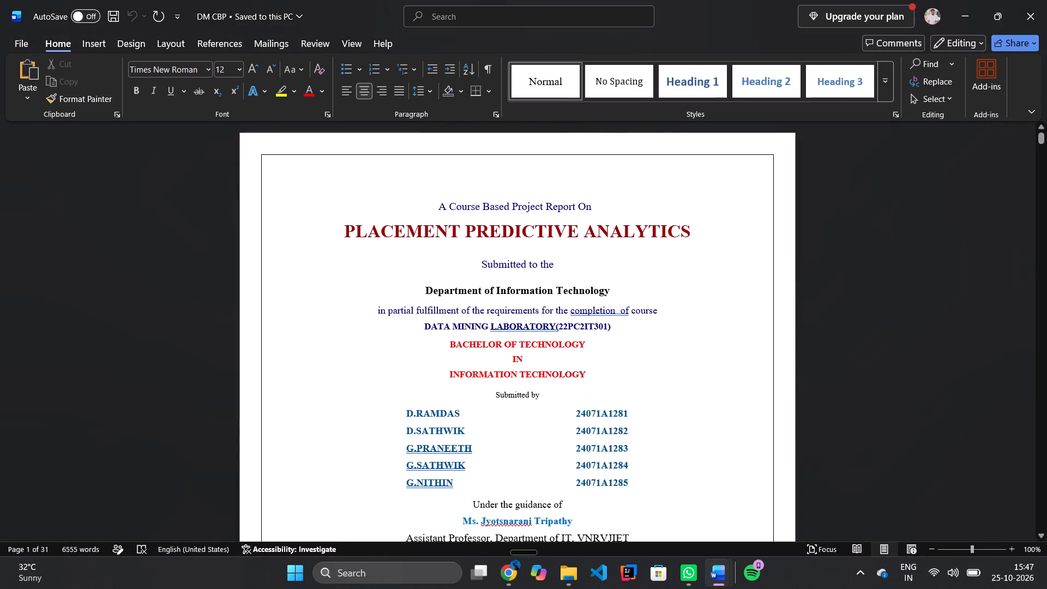
pyautogui.moveTo(692, 229); pyautogui.dragTo(329, 240)
pyautogui.click(417, 252)
pyautogui.moveTo(441, 206); pyautogui.dragTo(589, 203)
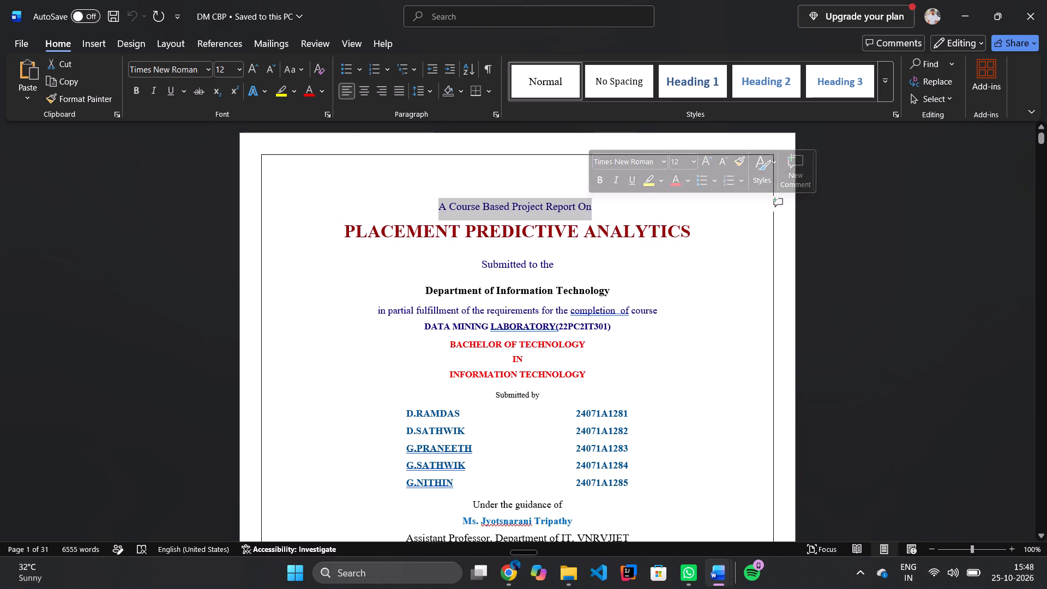
pyautogui.click(563, 229)
pyautogui.hotkey('alt', 'Tab')
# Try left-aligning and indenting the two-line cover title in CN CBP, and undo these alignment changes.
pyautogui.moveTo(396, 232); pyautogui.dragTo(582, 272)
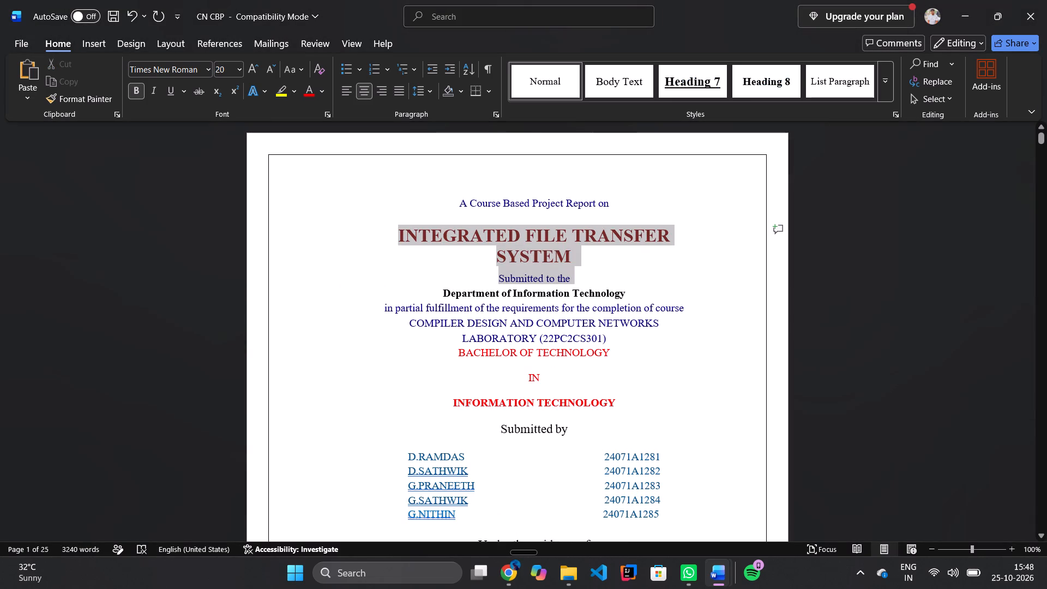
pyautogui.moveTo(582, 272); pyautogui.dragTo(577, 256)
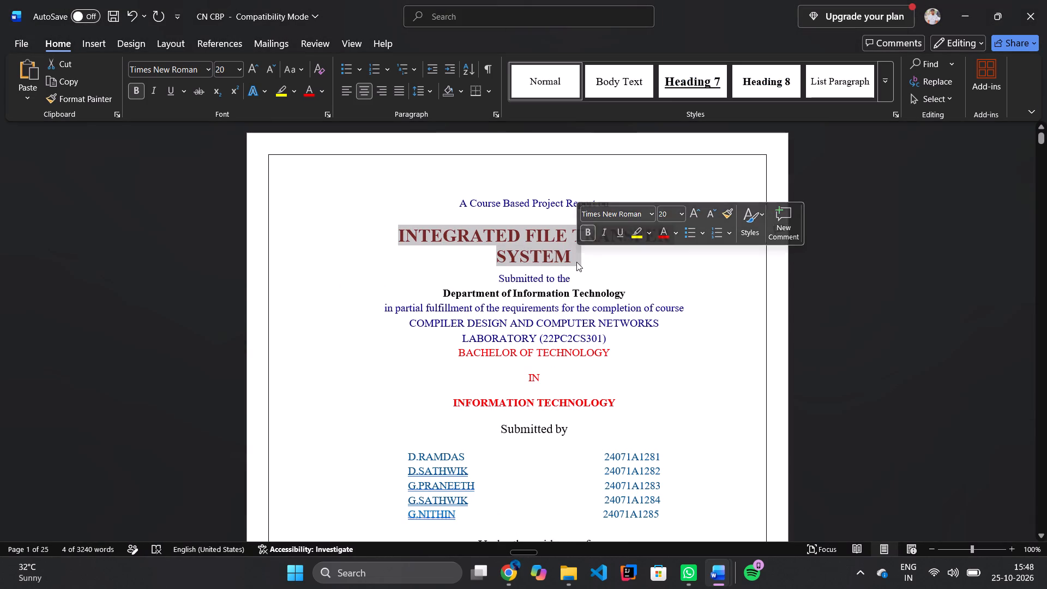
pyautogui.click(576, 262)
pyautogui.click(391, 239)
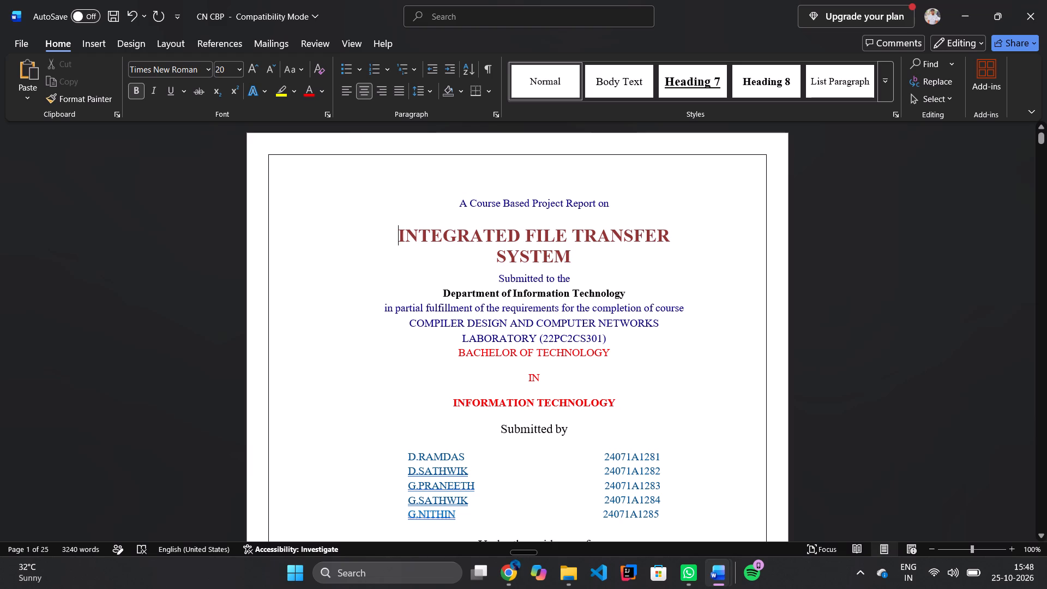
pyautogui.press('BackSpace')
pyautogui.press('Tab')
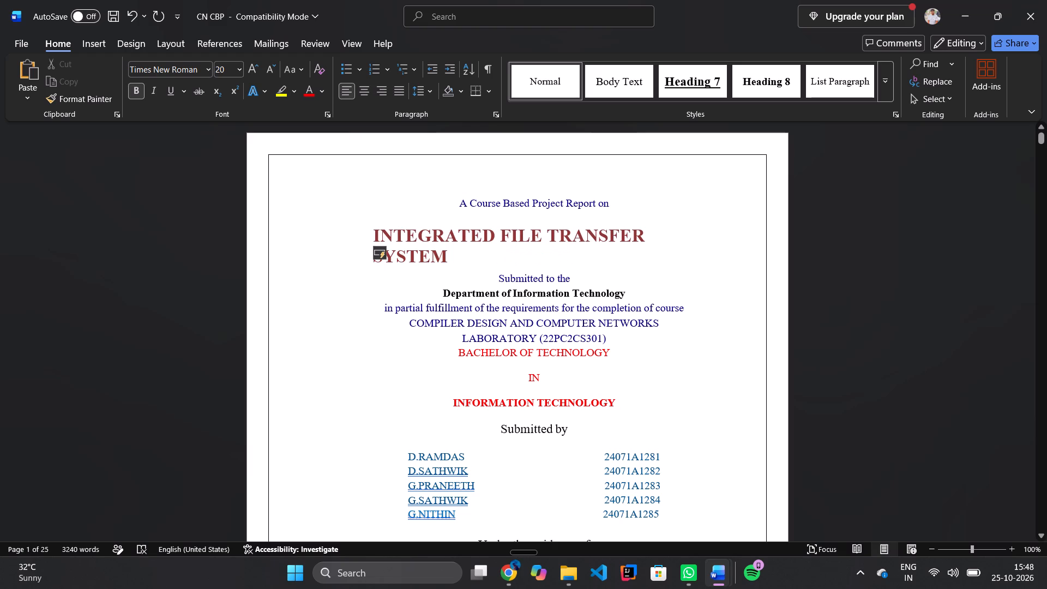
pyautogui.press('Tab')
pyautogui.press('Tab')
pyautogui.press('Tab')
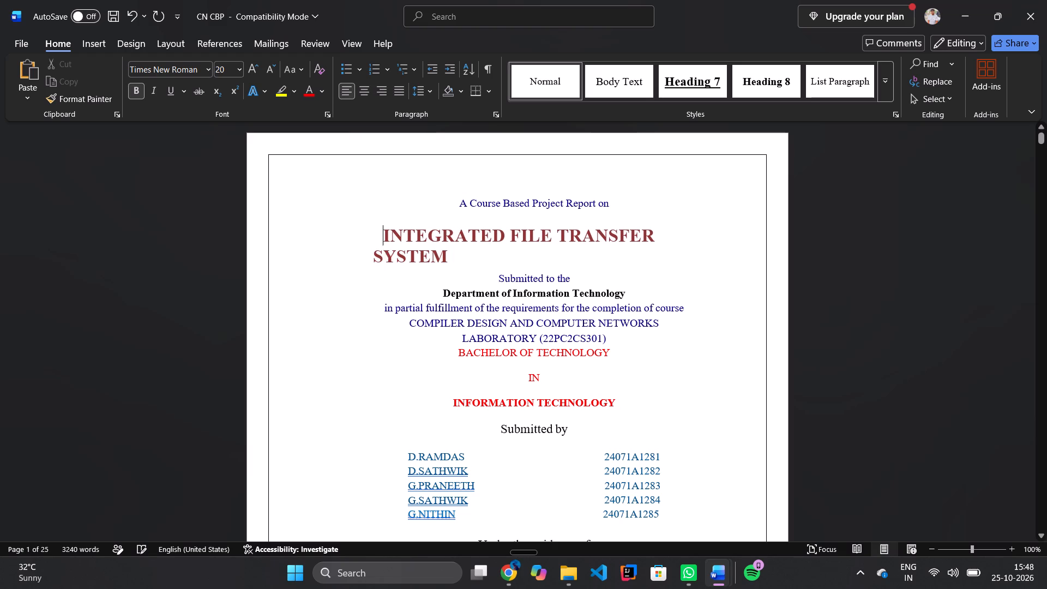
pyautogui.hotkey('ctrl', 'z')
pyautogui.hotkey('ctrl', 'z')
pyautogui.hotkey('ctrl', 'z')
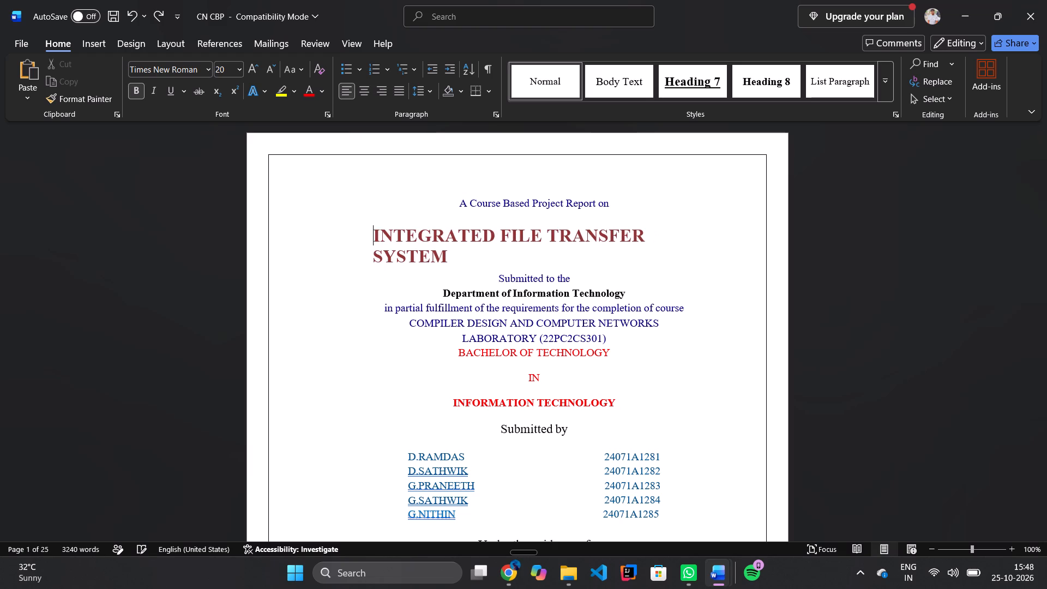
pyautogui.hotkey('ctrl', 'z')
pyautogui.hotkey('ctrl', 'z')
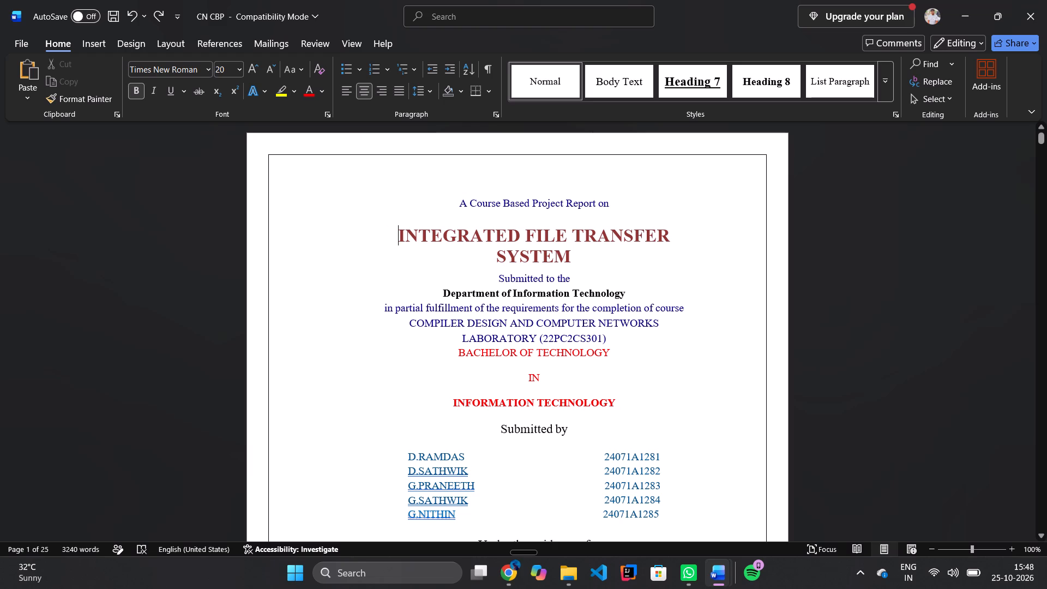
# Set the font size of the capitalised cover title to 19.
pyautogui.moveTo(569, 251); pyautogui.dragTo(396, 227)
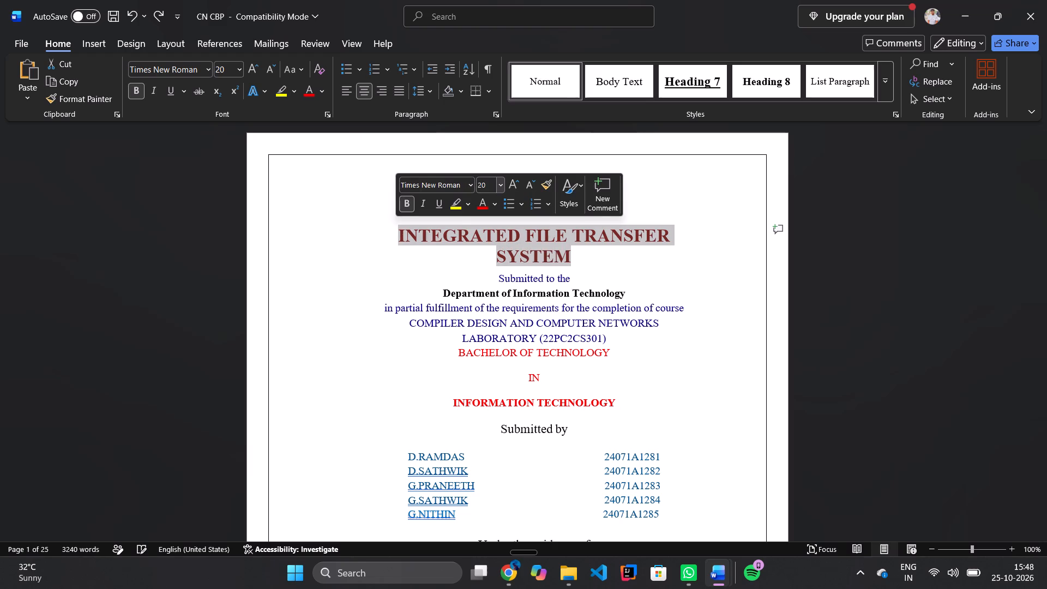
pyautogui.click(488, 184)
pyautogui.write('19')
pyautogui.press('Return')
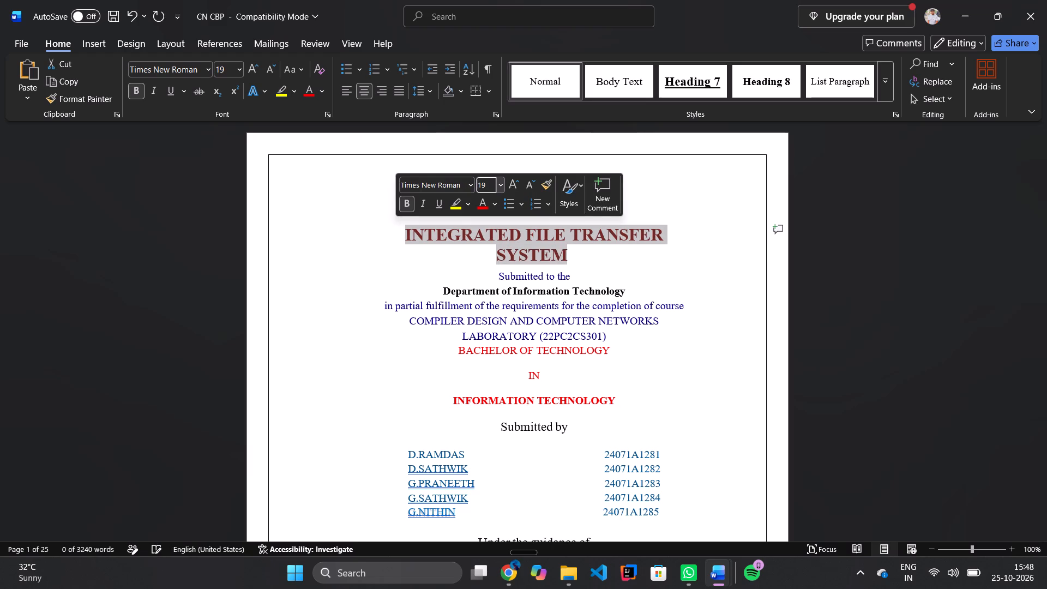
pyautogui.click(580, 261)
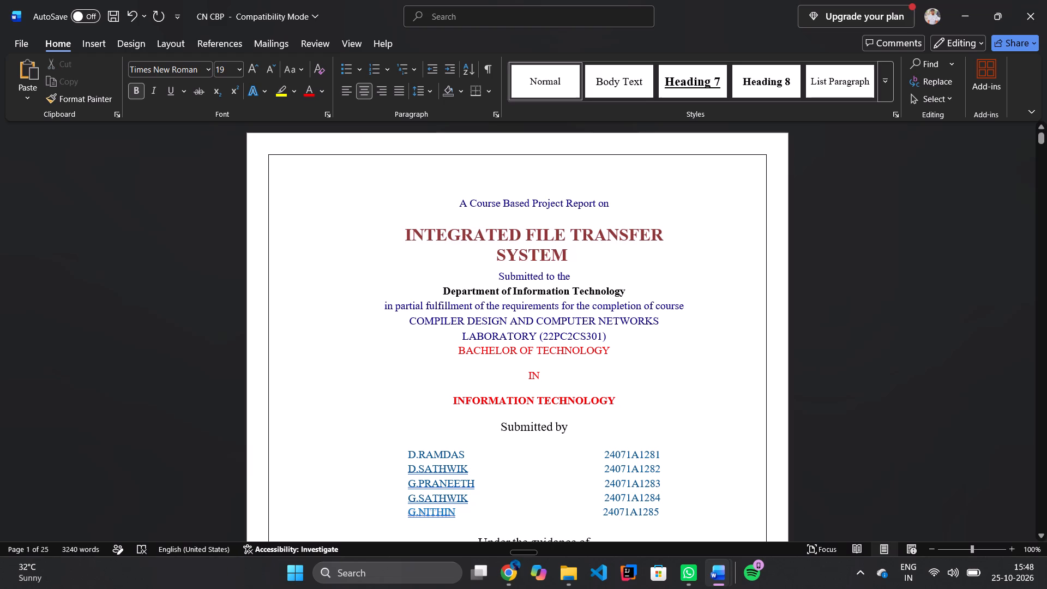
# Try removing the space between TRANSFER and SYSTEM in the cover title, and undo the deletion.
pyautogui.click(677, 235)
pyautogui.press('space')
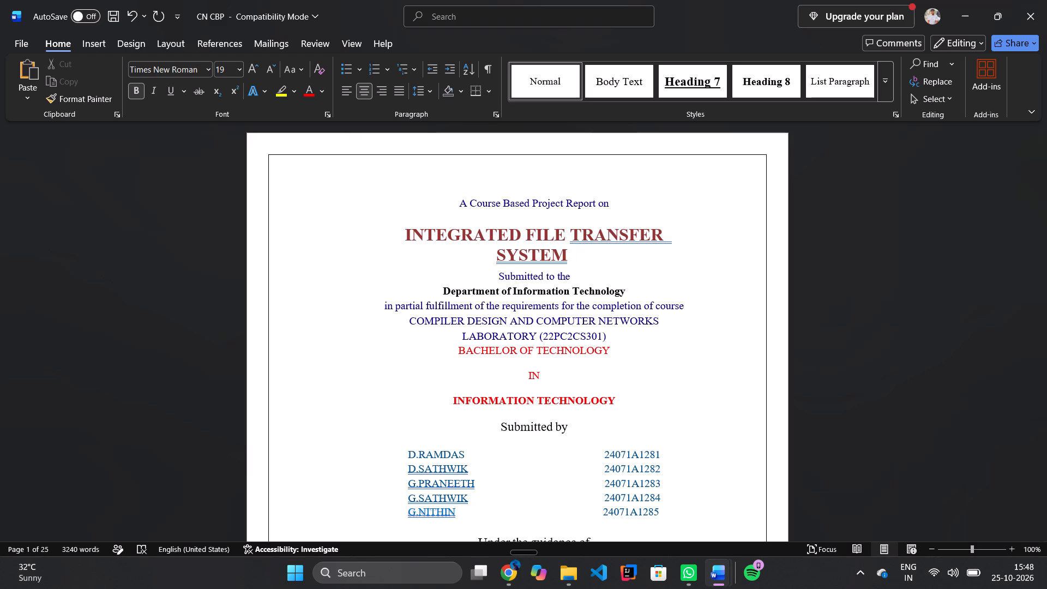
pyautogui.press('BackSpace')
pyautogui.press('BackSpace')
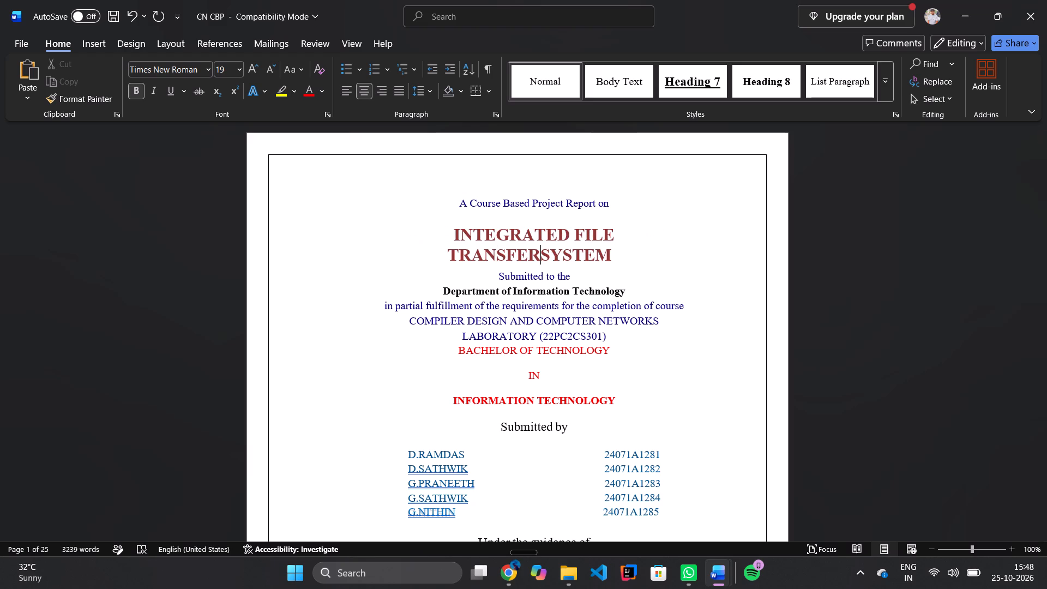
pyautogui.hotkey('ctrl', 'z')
# Set the font size of the cover title "INTEGRATED FILE TRANSFER SYSTEM" to 18.
pyautogui.moveTo(571, 258); pyautogui.dragTo(402, 221)
pyautogui.click(496, 179)
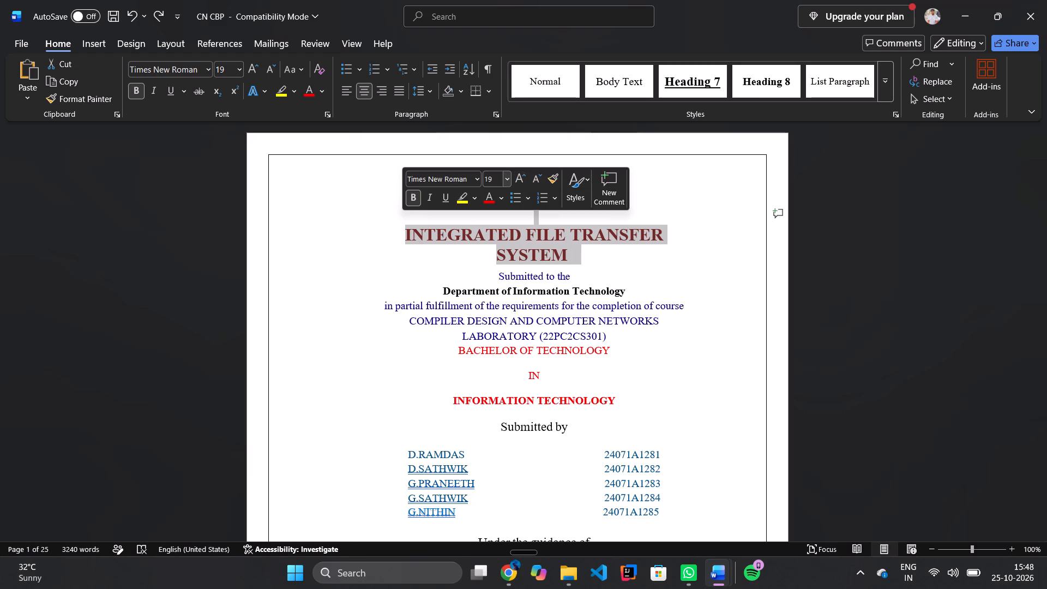
pyautogui.write('18')
pyautogui.press('Return')
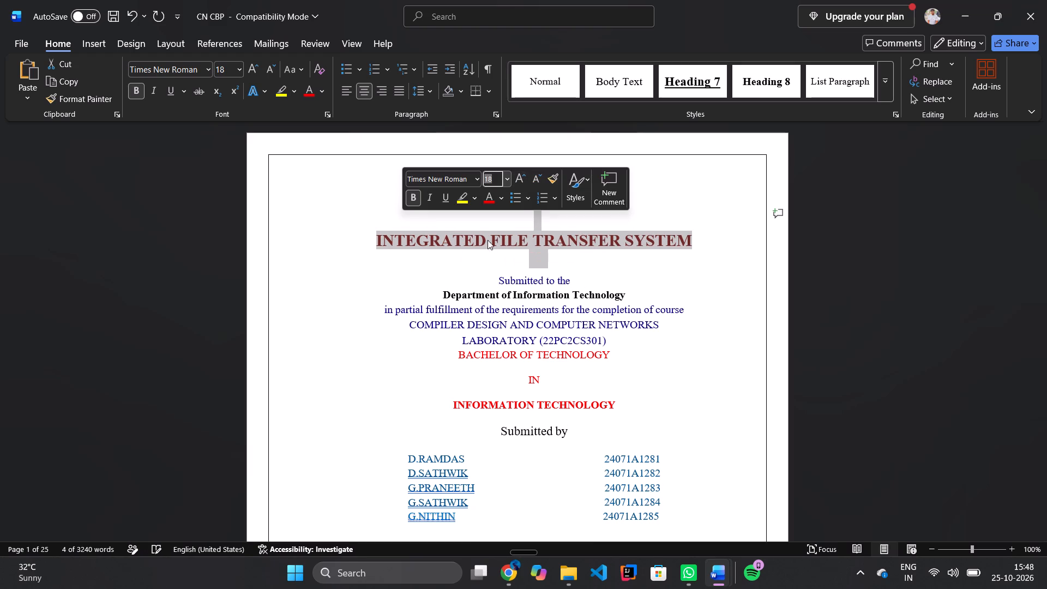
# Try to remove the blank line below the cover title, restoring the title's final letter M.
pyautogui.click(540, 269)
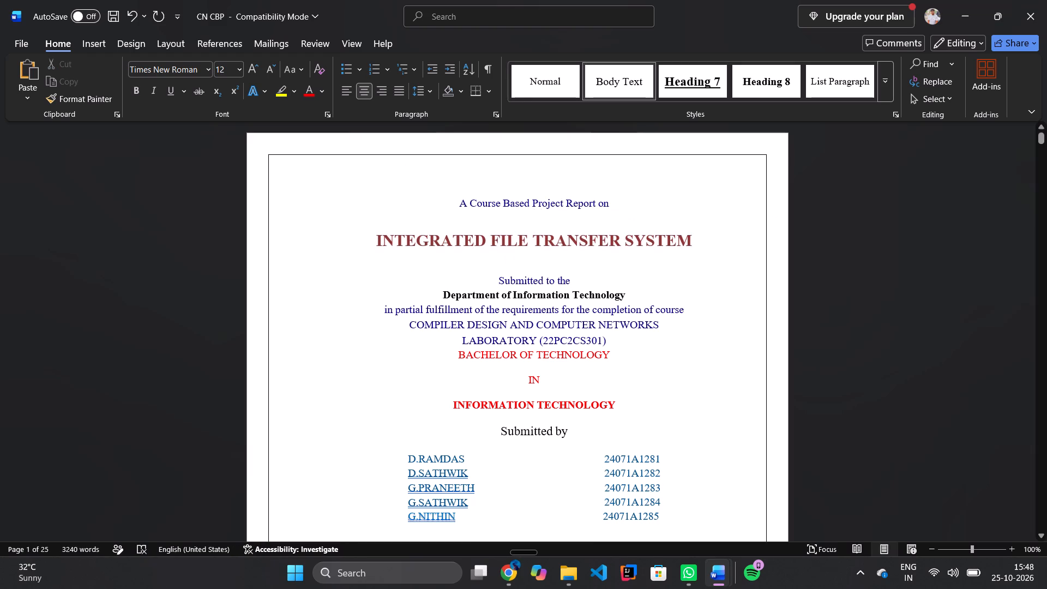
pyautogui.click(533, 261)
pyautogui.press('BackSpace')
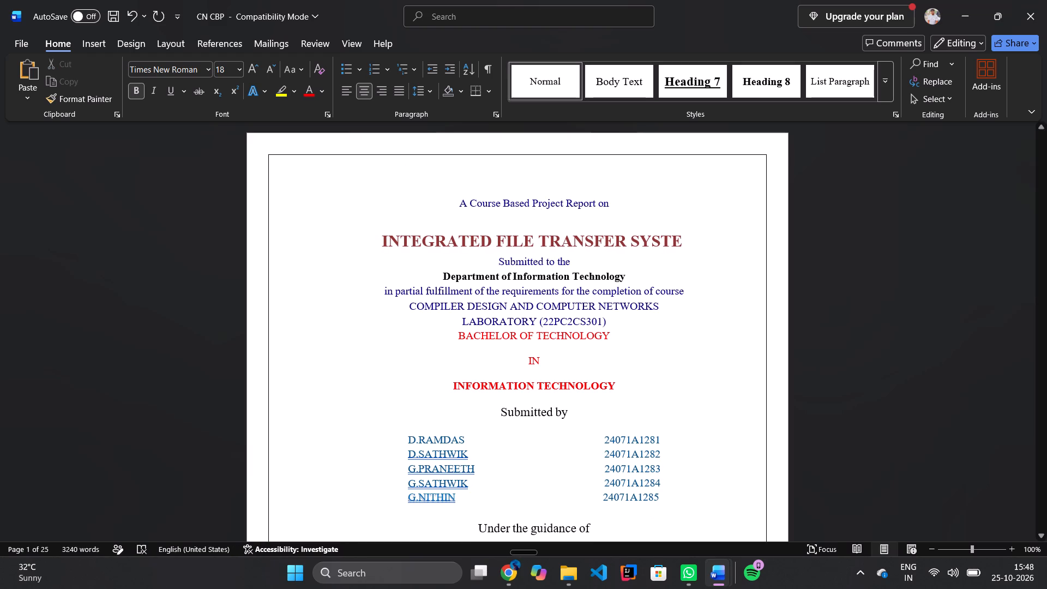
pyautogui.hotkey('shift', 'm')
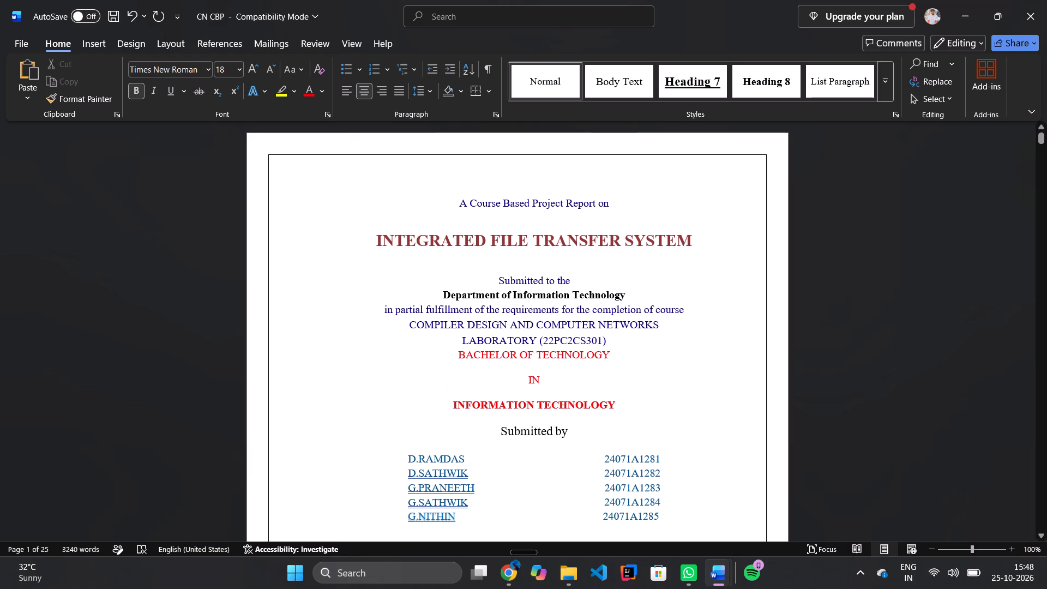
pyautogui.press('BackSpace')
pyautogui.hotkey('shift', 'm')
# Remove the blank line between "A Course Based Project Report on" and the cover title.
pyautogui.moveTo(613, 203); pyautogui.dragTo(446, 191)
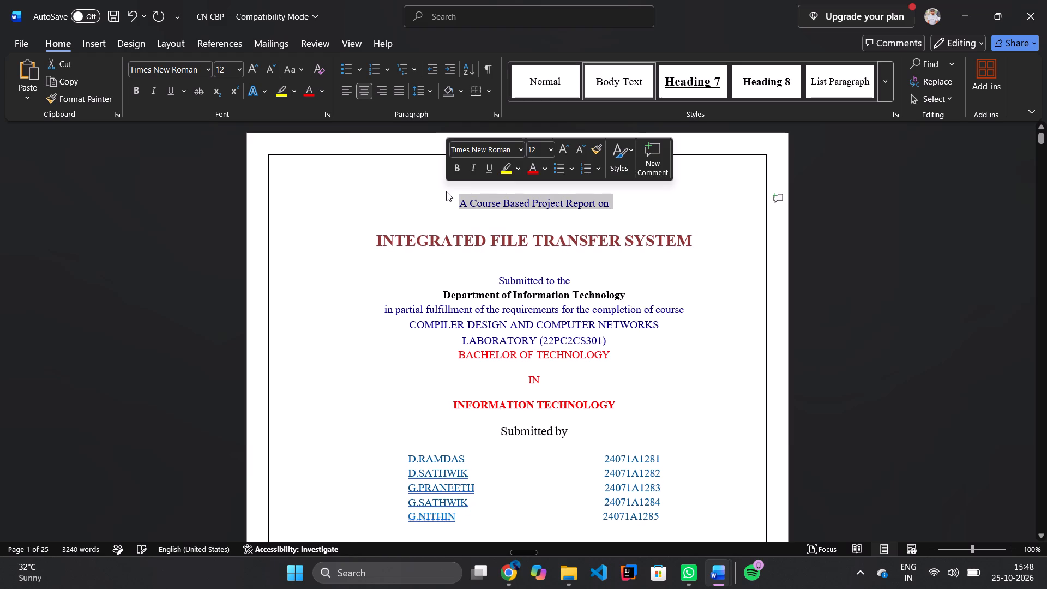
pyautogui.click(519, 217)
pyautogui.press('BackSpace')
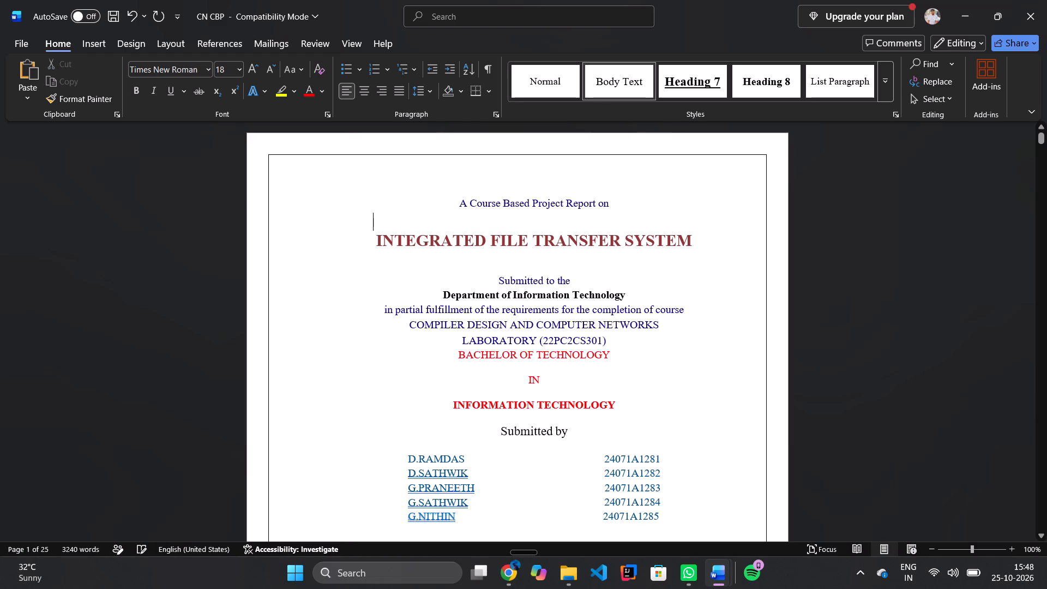
pyautogui.press('BackSpace')
pyautogui.press('BackSpace')
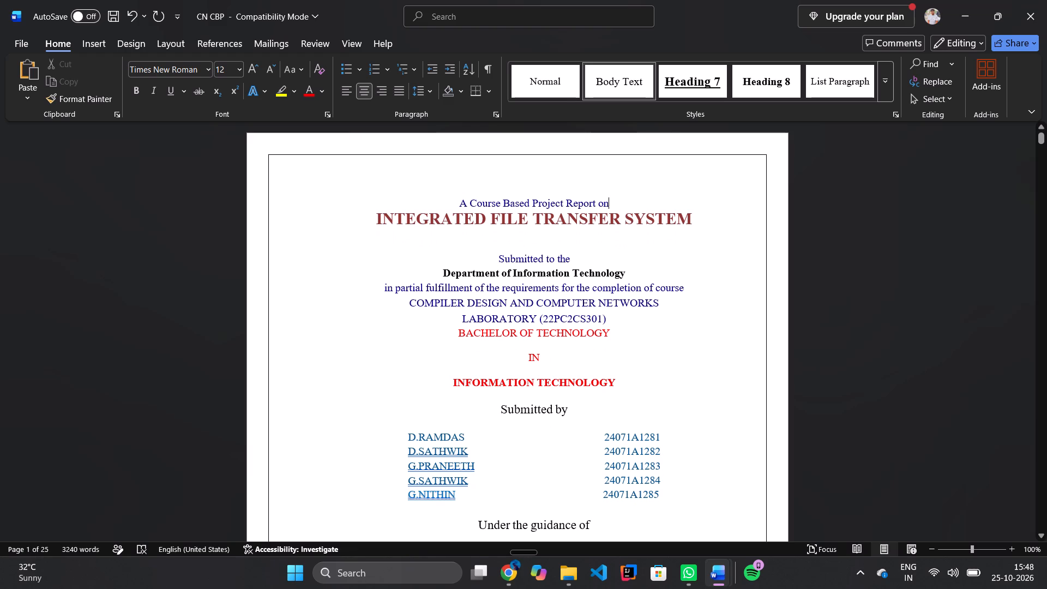
# Adjust the line spacing of the "A Course Based Project Report on" line above the cover title.
pyautogui.hotkey('alt', 'Tab')
pyautogui.hotkey('alt', 'Tab')
pyautogui.moveTo(607, 207); pyautogui.dragTo(439, 209)
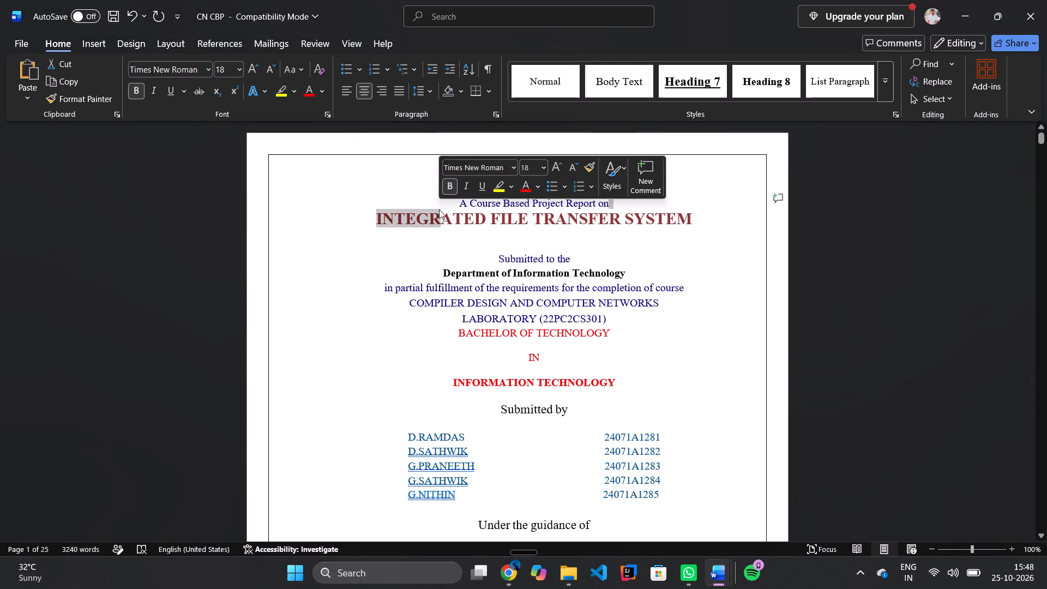
pyautogui.click(406, 245)
pyautogui.moveTo(438, 198); pyautogui.dragTo(602, 199)
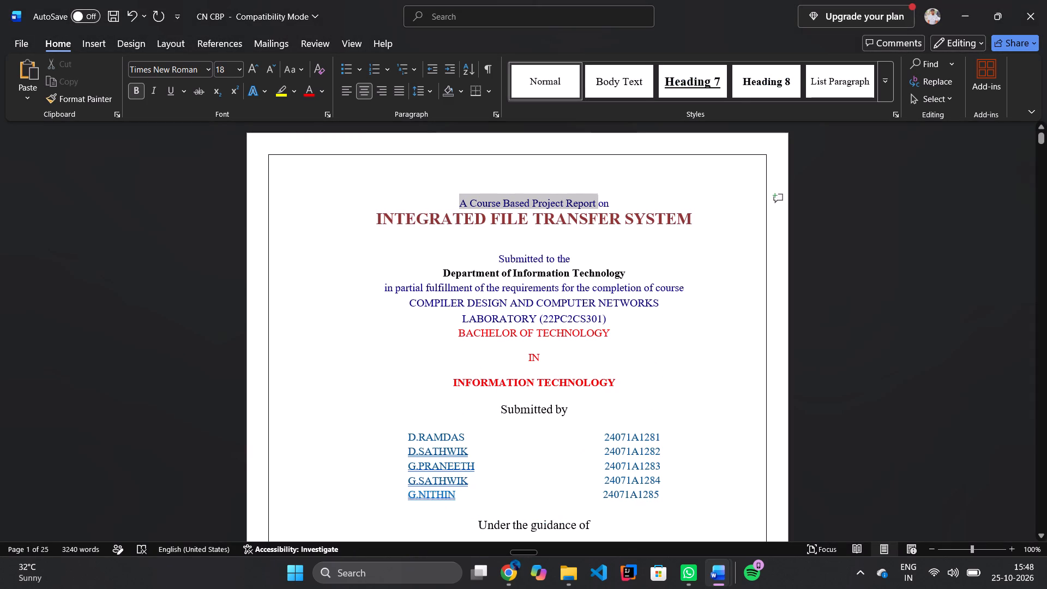
pyautogui.moveTo(602, 199); pyautogui.dragTo(631, 199)
pyautogui.click(434, 88)
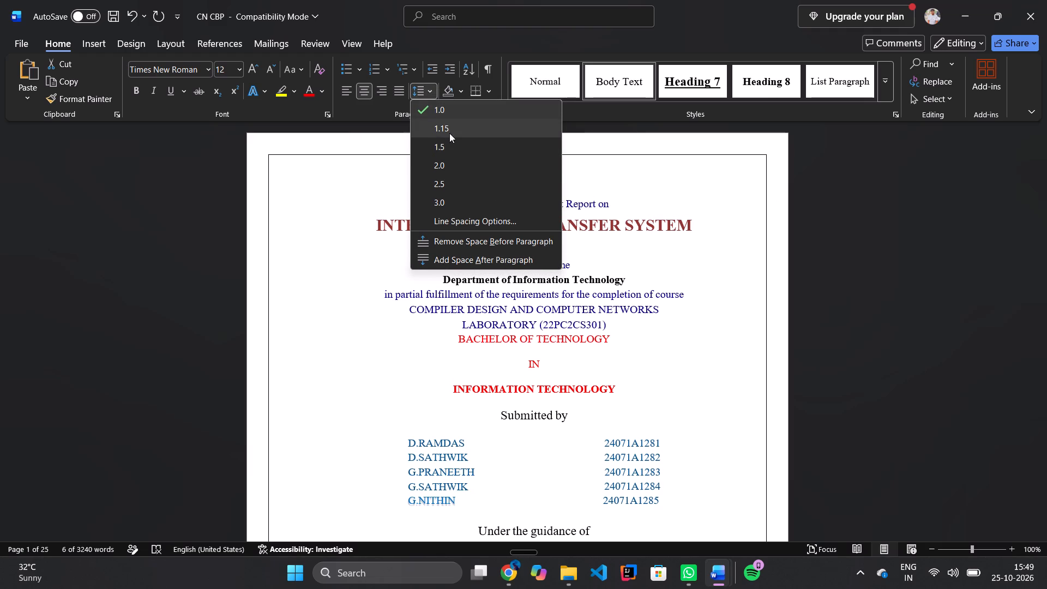
# Set the line spacing of the "A Course Based Project Report on" line to 1.5 and compare it with the DM CBP cover.
pyautogui.click(450, 154)
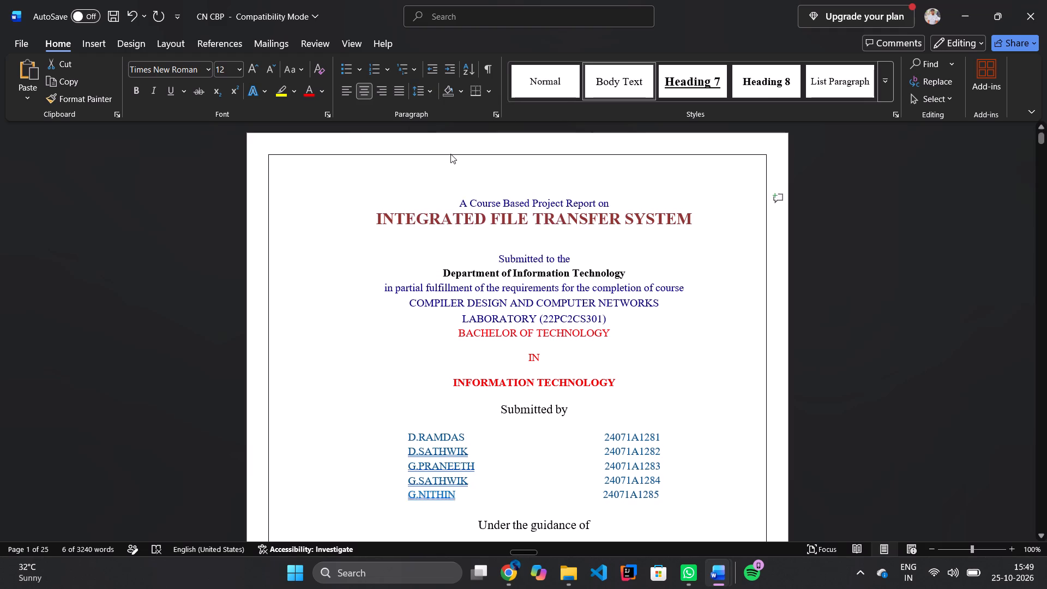
pyautogui.hotkey('alt', 'Tab')
pyautogui.hotkey('alt', 'Tab')
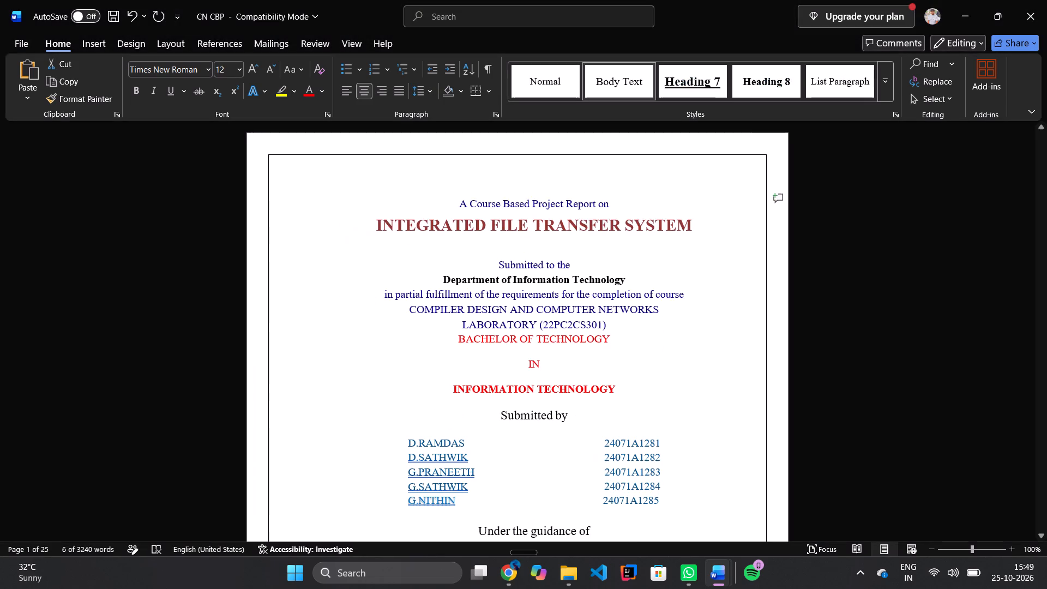
# Insert a blank line below "Submitted to the" on the CN CBP cover.
pyautogui.click(577, 265)
pyautogui.press('Return')
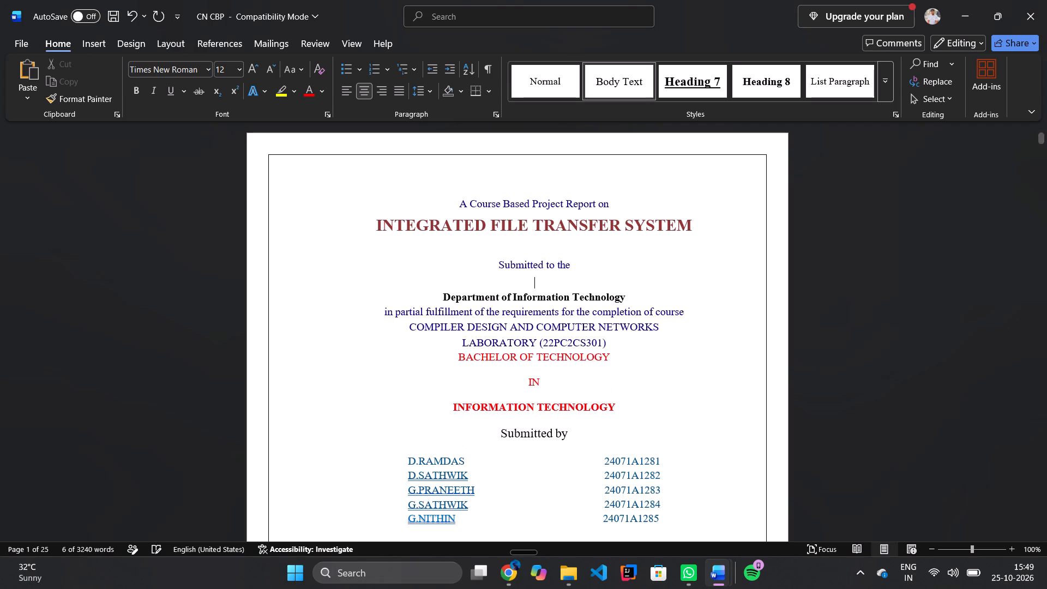
# Compare the "Submitted to the" line's formatting and spacing on the DM CBP and CN CBP covers.
pyautogui.hotkey('alt', 'Tab')
pyautogui.moveTo(552, 263); pyautogui.dragTo(488, 271)
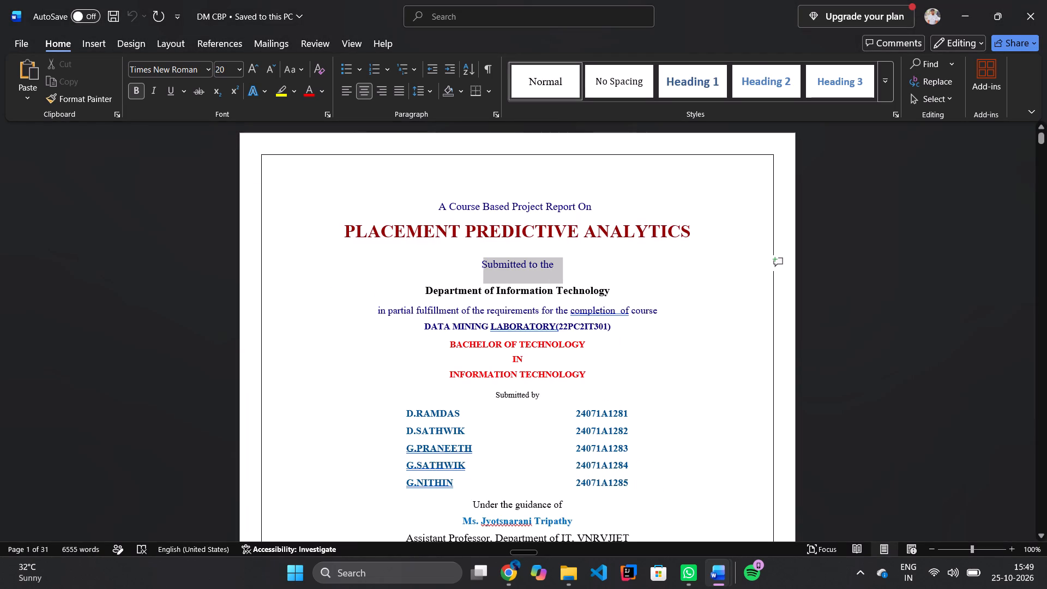
pyautogui.moveTo(488, 271); pyautogui.dragTo(477, 269)
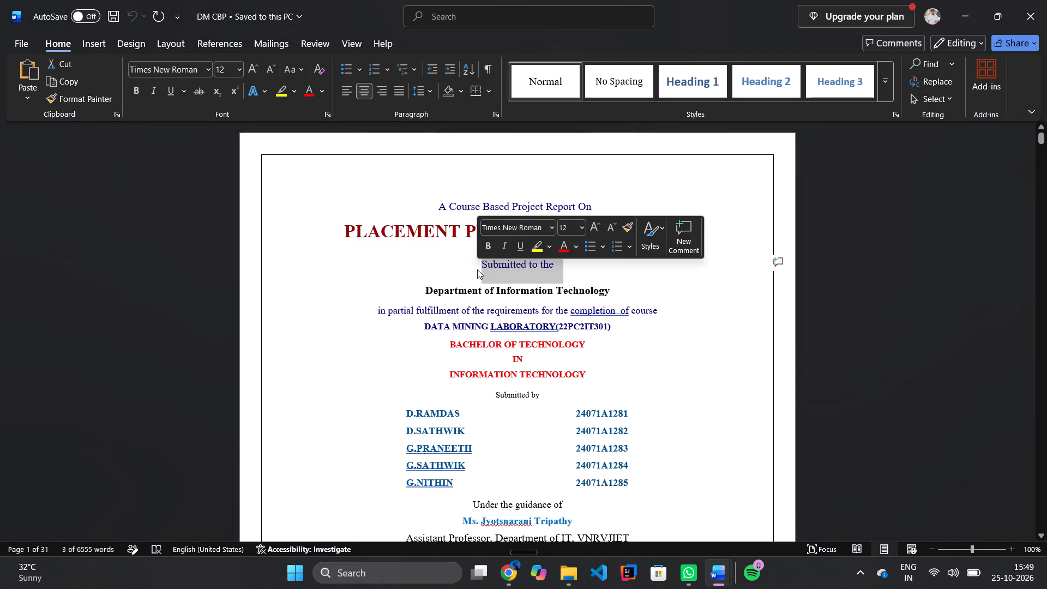
pyautogui.click(477, 269)
pyautogui.hotkey('alt', 'Tab')
pyautogui.moveTo(496, 267); pyautogui.dragTo(570, 255)
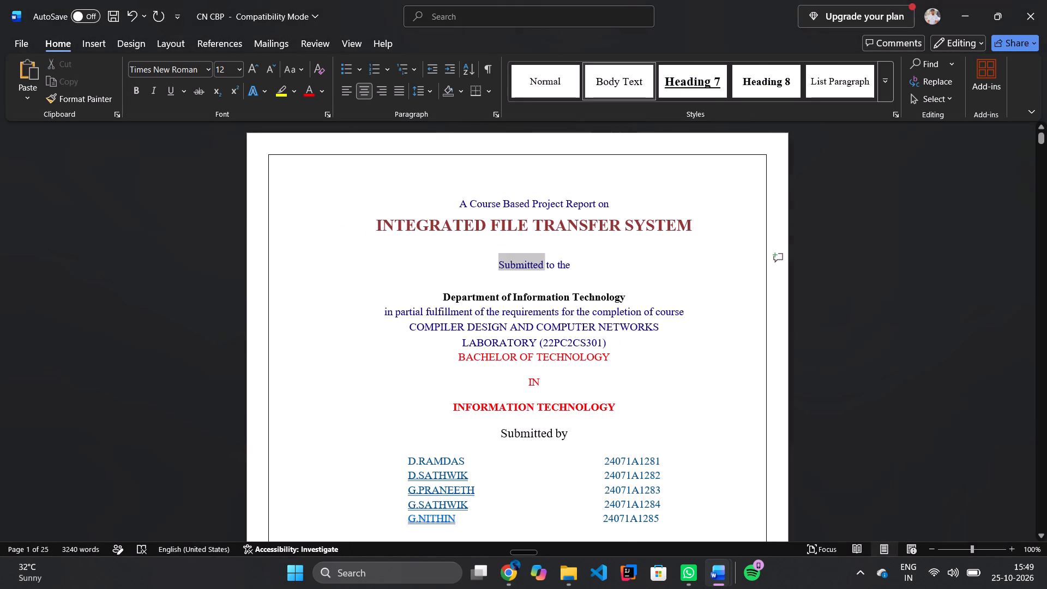
pyautogui.moveTo(570, 255); pyautogui.dragTo(586, 255)
pyautogui.click(586, 255)
pyautogui.hotkey('alt', 'Tab')
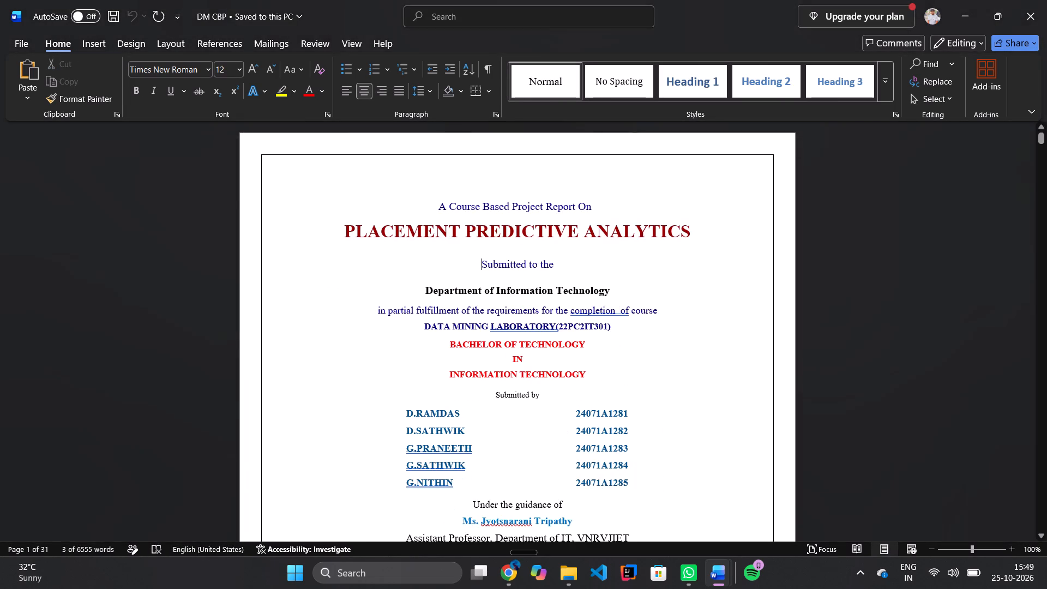
# Back in the CN CBP report, remove the blank line between "Submitted to the" and "Department of Information Technology".
pyautogui.hotkey('alt', 'Tab')
pyautogui.click(567, 283)
pyautogui.press('BackSpace')
pyautogui.press('BackSpace')
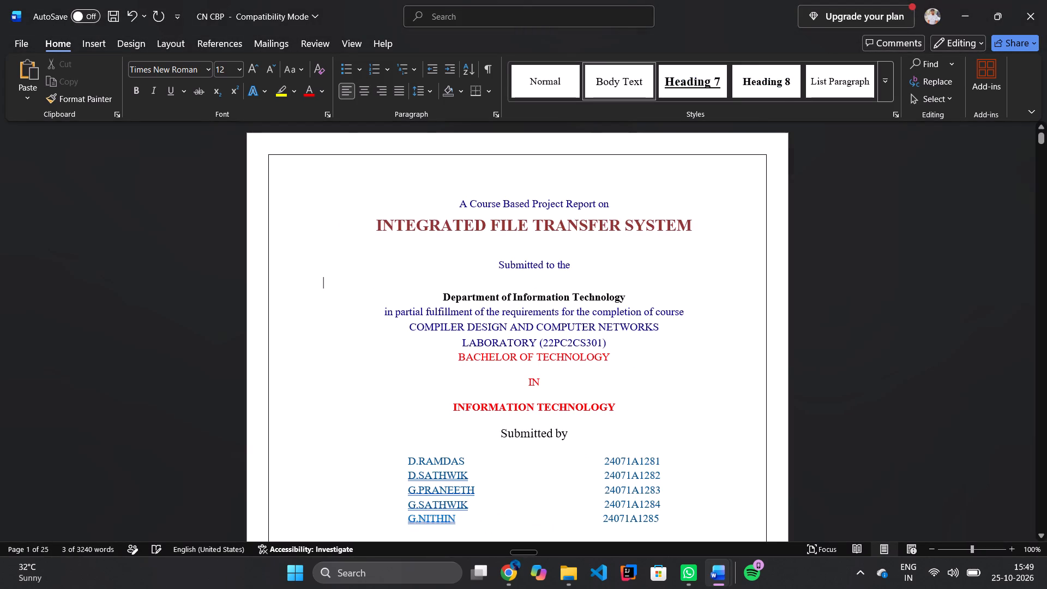
# Delete the blank line between "Submitted to the" and "Department of Information Technology" on the cover.
pyautogui.press('BackSpace')
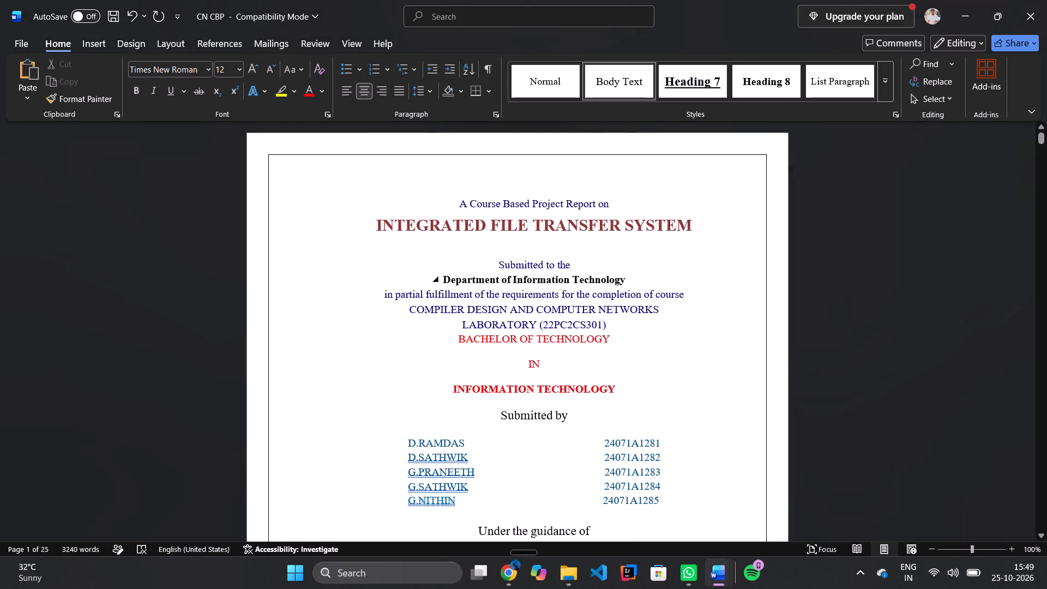
# Set the line spacing to 1.15 for the cover lines from "Submitted to the" through "BACHELOR OF TECHNOLOGY".
pyautogui.moveTo(491, 270); pyautogui.dragTo(620, 336)
pyautogui.click(432, 93)
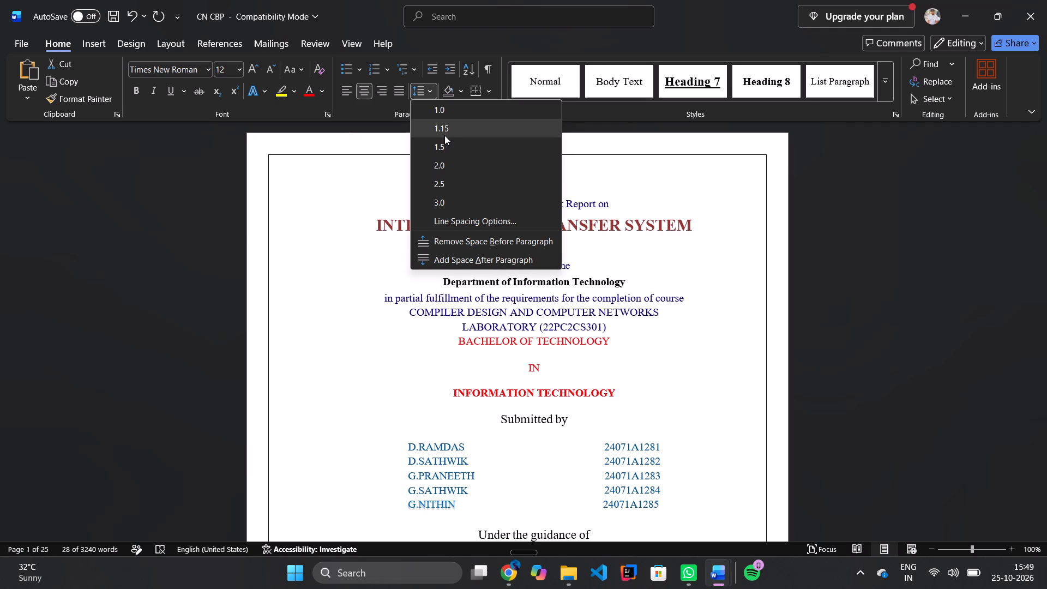
pyautogui.click(444, 135)
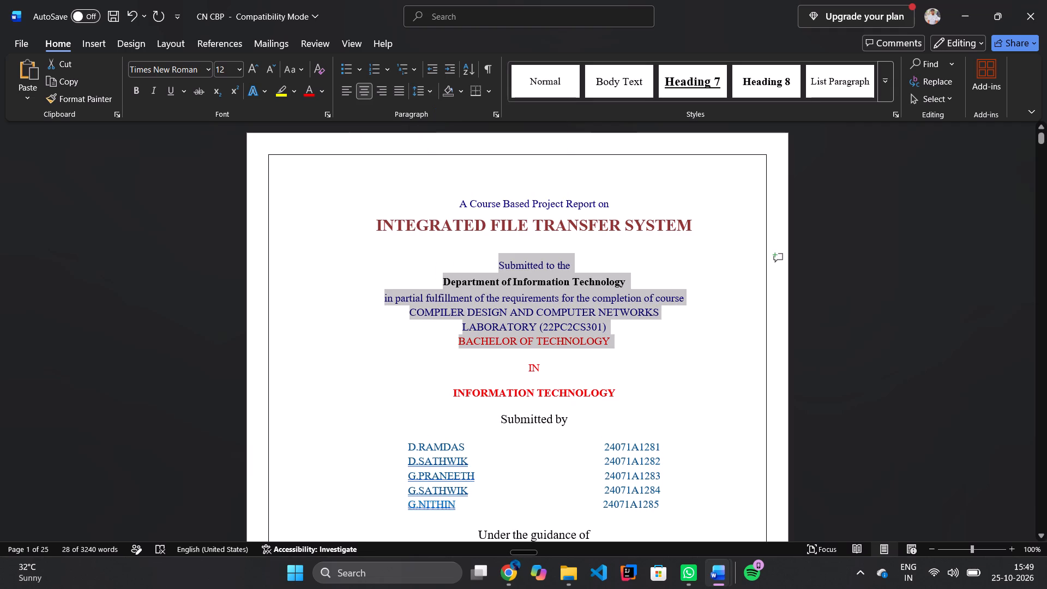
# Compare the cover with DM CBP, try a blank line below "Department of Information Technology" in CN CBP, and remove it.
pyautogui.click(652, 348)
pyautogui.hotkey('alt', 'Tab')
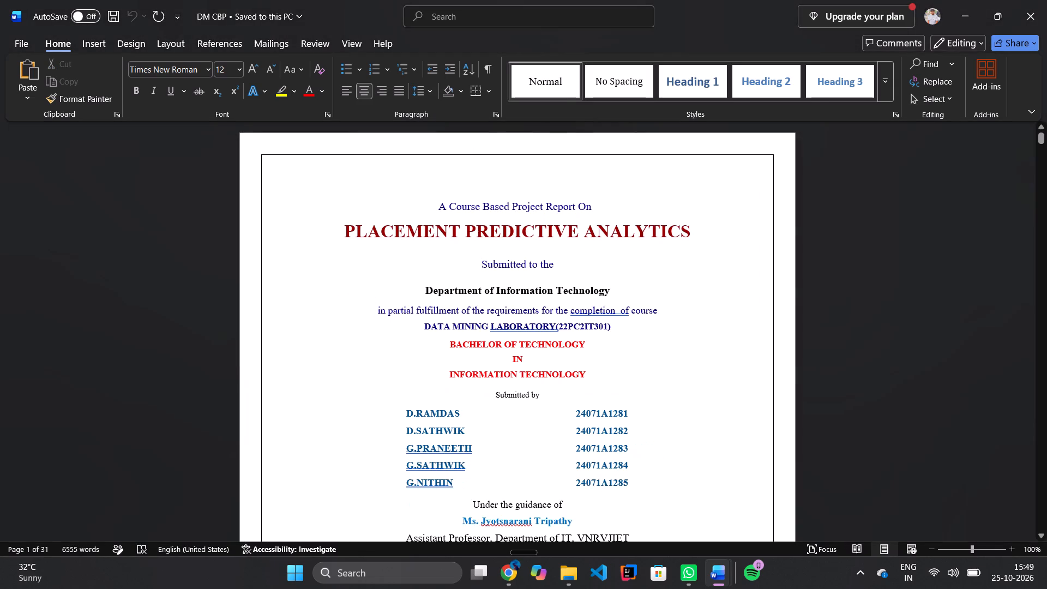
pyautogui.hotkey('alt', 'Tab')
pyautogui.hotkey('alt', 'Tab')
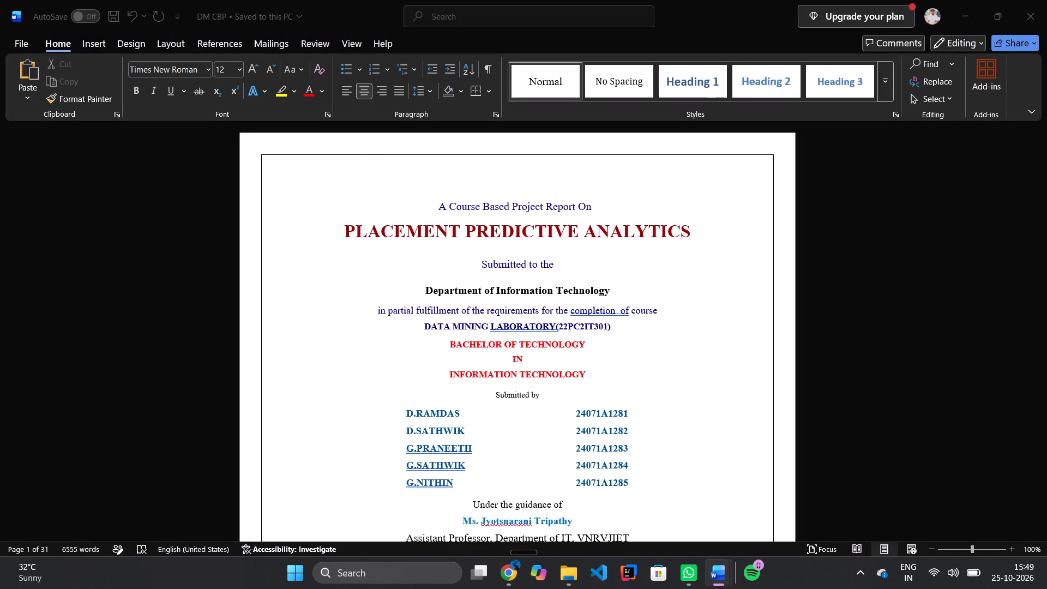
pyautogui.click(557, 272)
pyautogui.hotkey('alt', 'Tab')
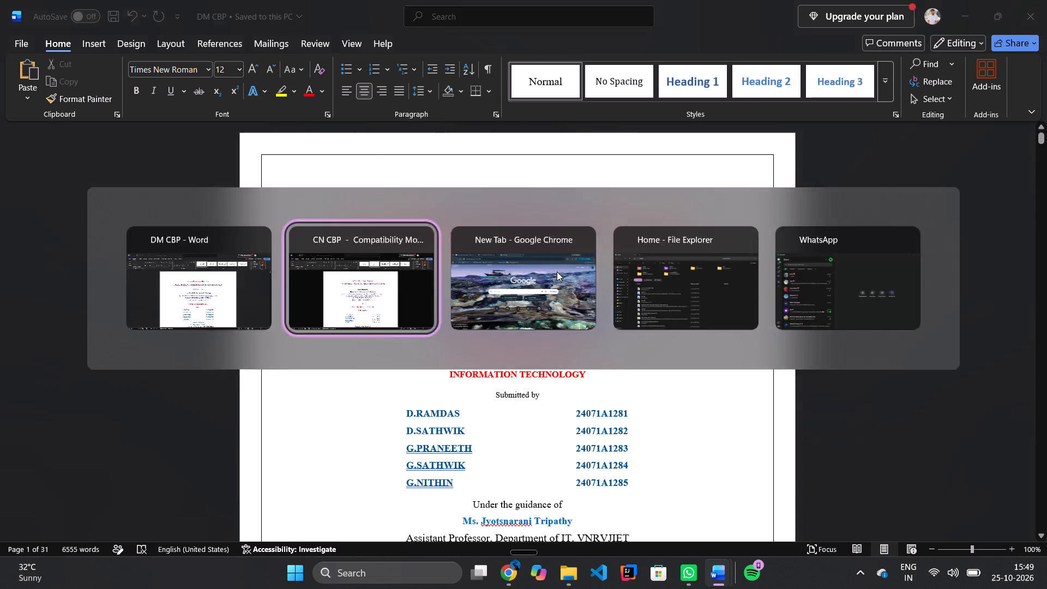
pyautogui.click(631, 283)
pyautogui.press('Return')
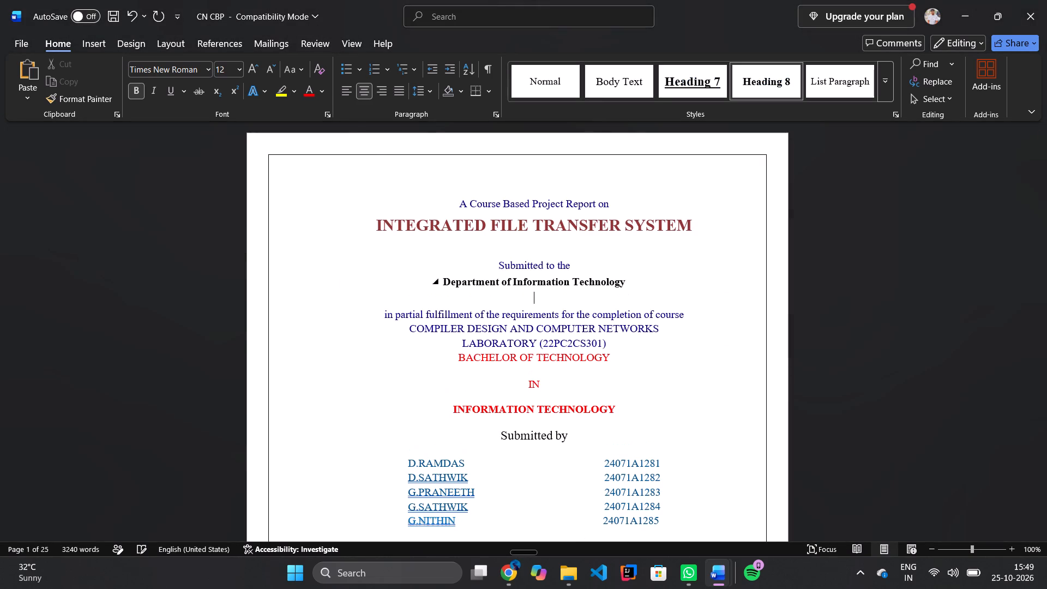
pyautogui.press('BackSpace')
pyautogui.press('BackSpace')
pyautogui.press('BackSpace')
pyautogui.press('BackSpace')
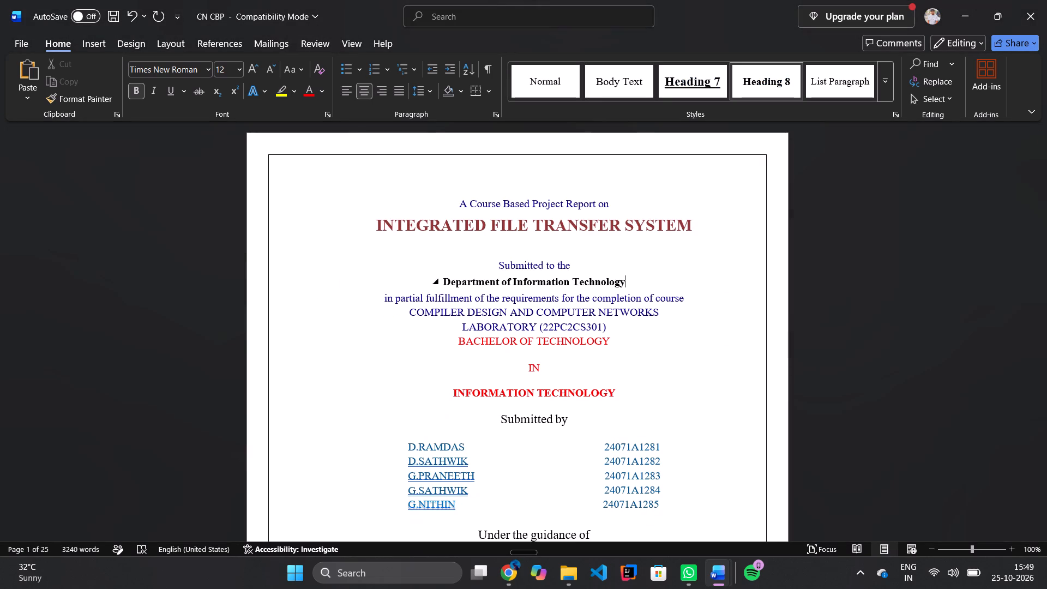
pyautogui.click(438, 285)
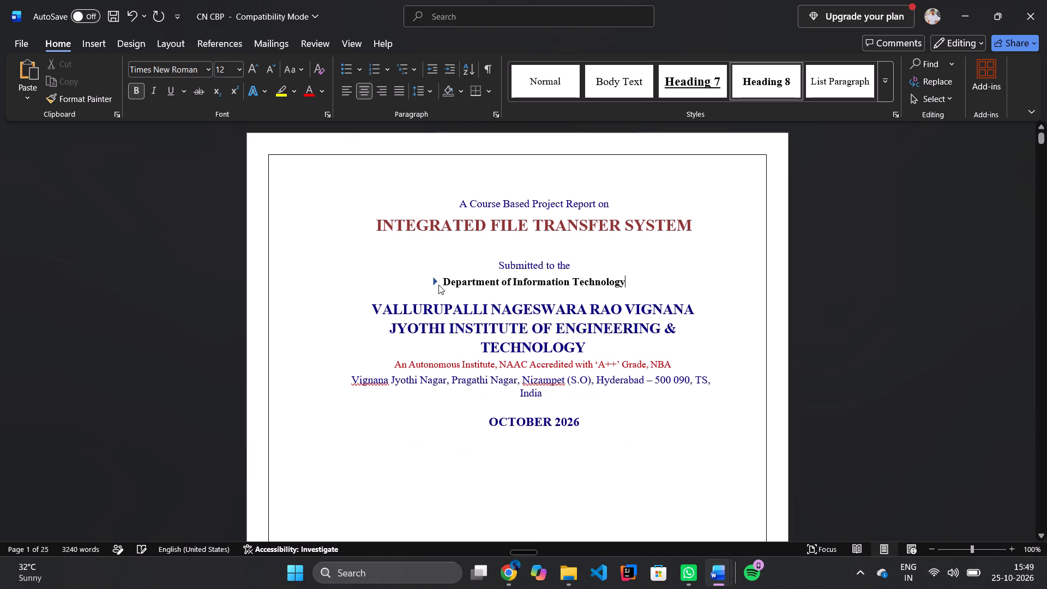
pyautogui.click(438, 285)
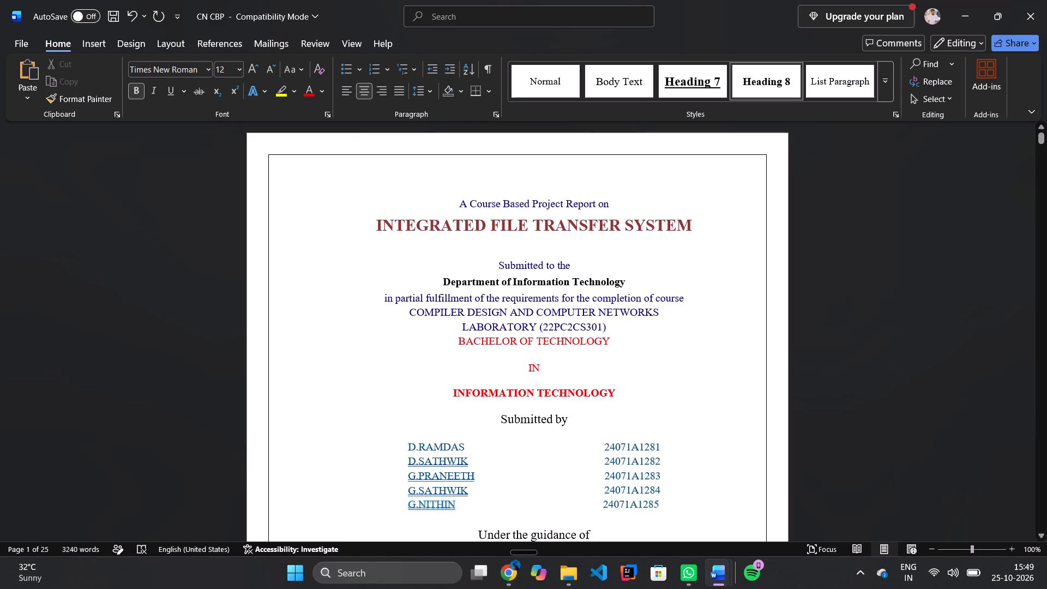
# Remove the blank line between the cover title and "Submitted to the".
pyautogui.click(575, 248)
pyautogui.press('BackSpace')
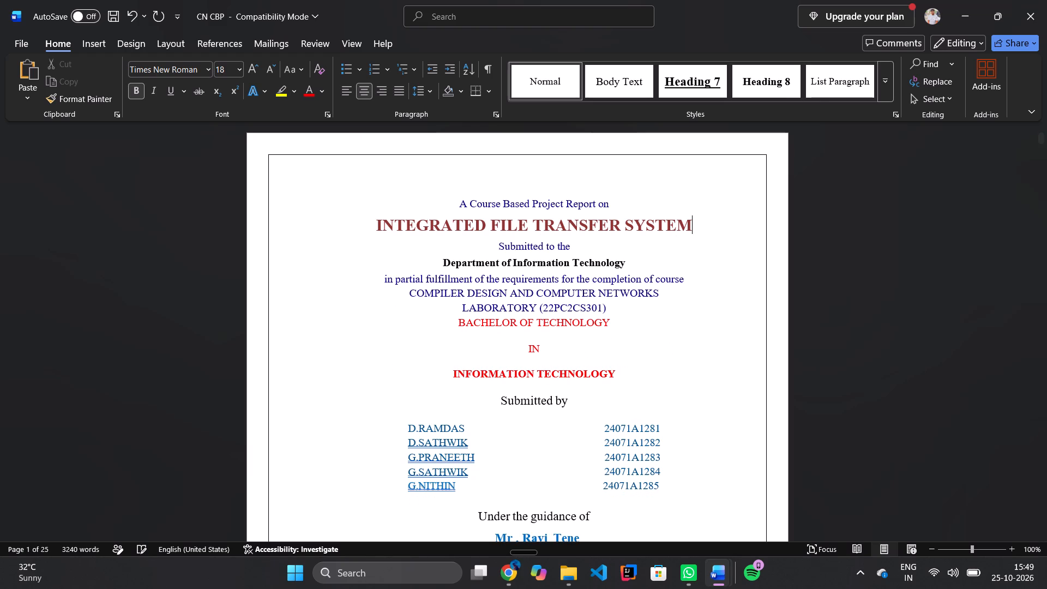
# Review the layout of CN CBP's cover page and certificate page down to the signature block.
pyautogui.scroll(-3, 575, 248)
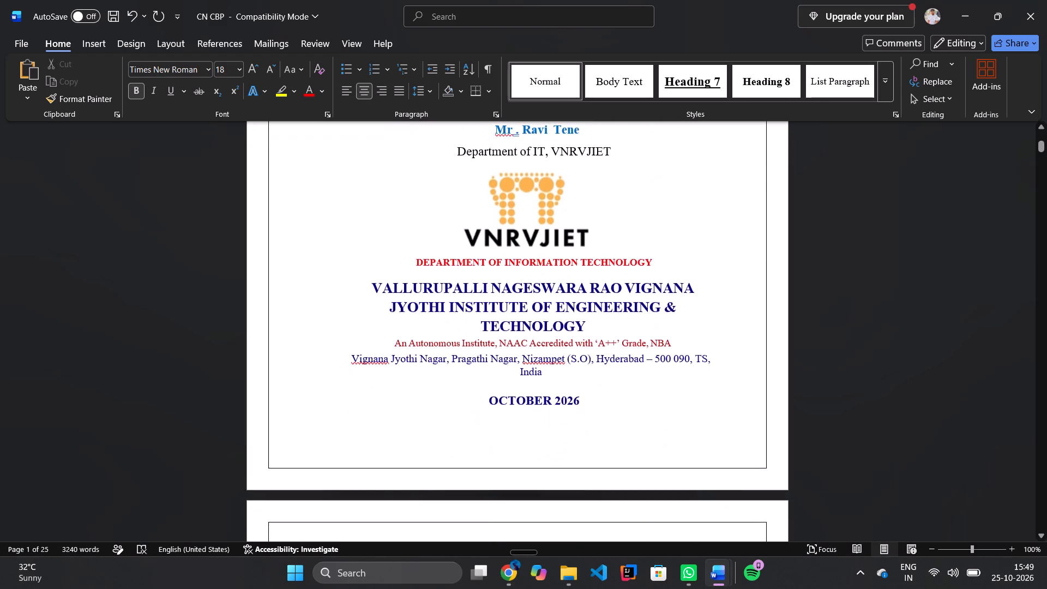
pyautogui.scroll(3, 575, 248)
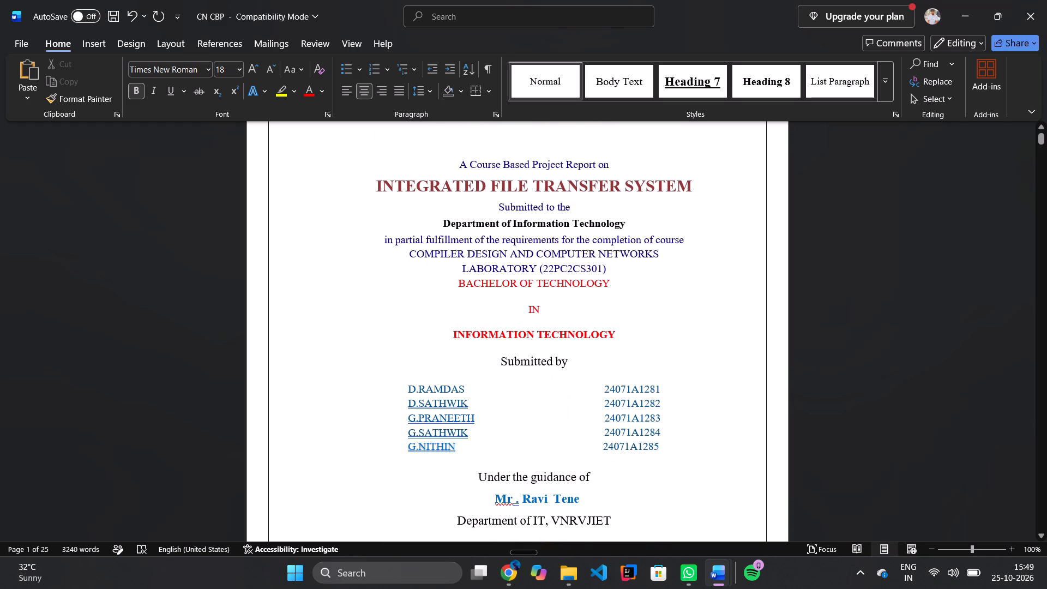
pyautogui.scroll(-3, 575, 248)
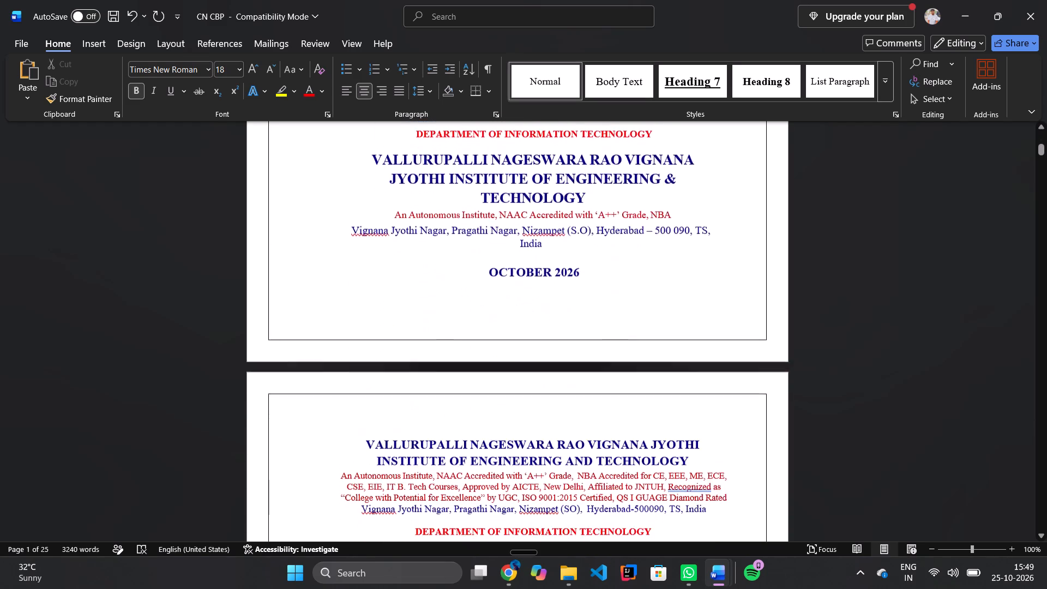
pyautogui.scroll(-4, 575, 248)
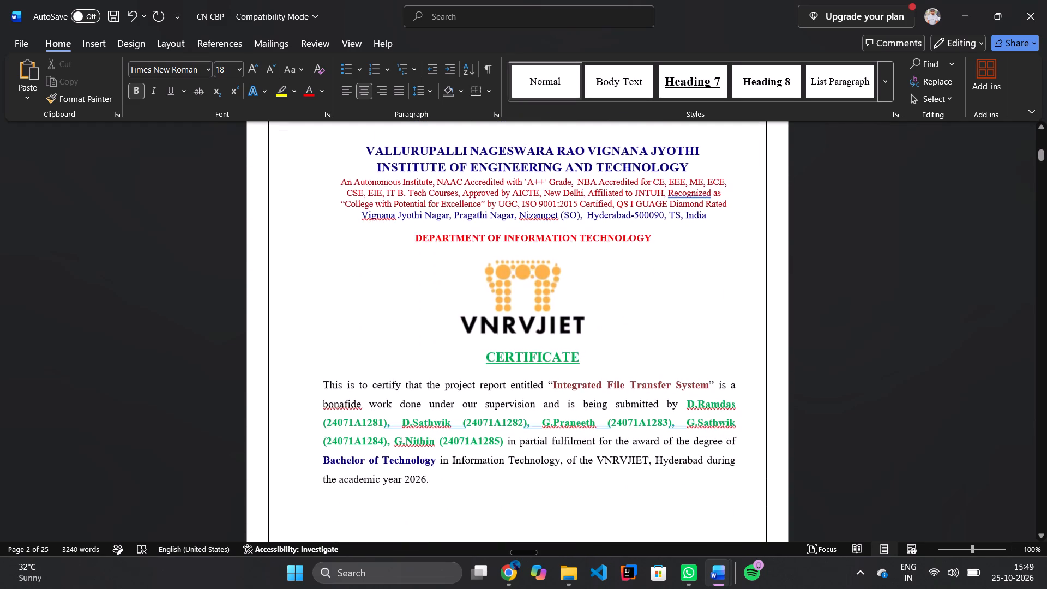
pyautogui.scroll(-3, 575, 248)
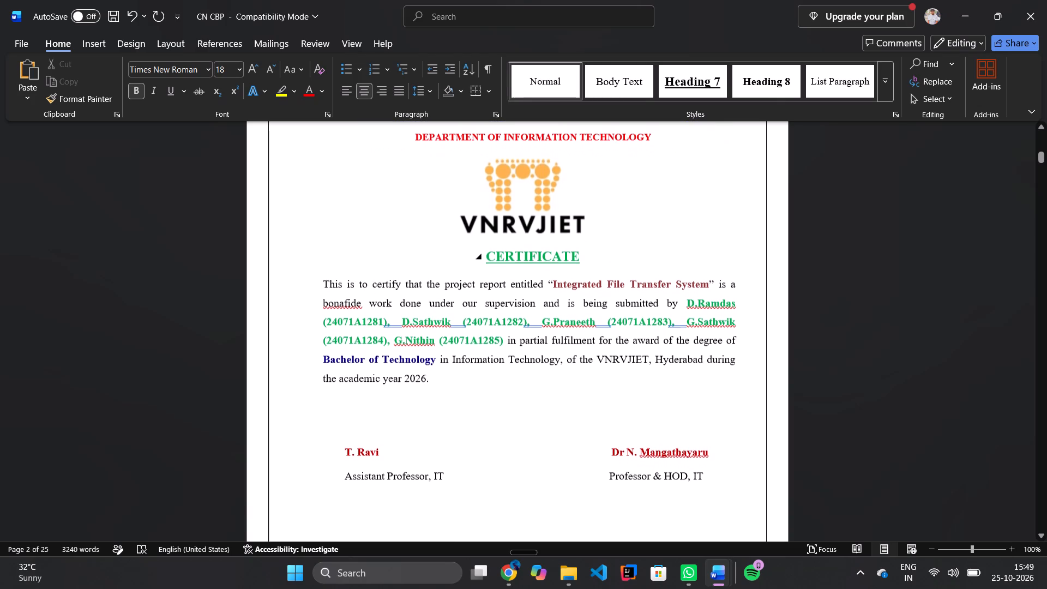
pyautogui.scroll(-3, 575, 248)
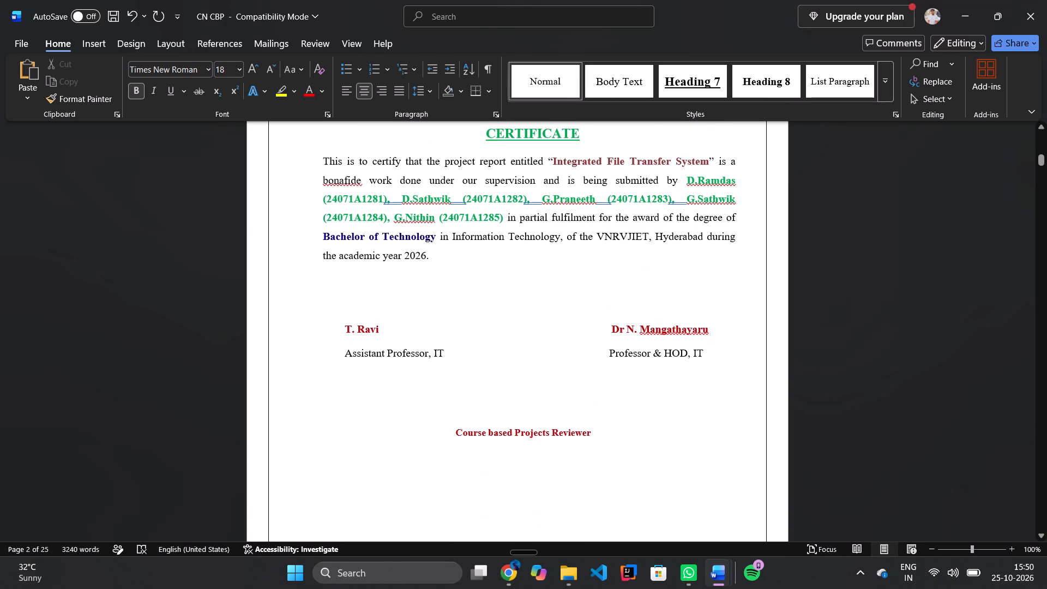
# Check DM CBP's certificate signatures and insert the title "Mr ." before the guide's name in CN CBP's certificate.
pyautogui.hotkey('alt', 'Tab')
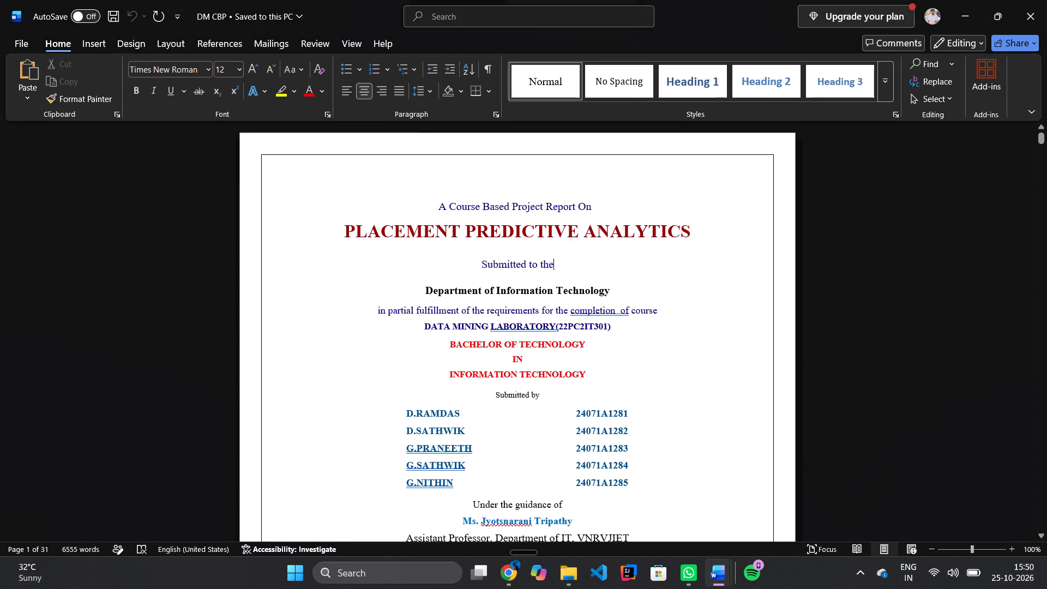
pyautogui.scroll(-6, 396, 353)
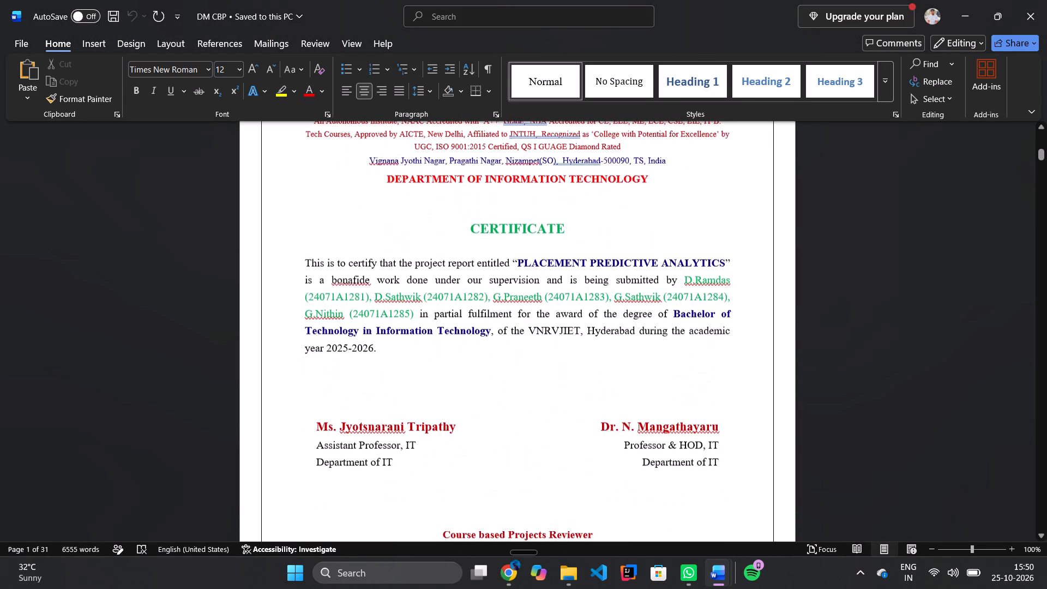
pyautogui.hotkey('alt', 'Tab')
pyautogui.click(345, 330)
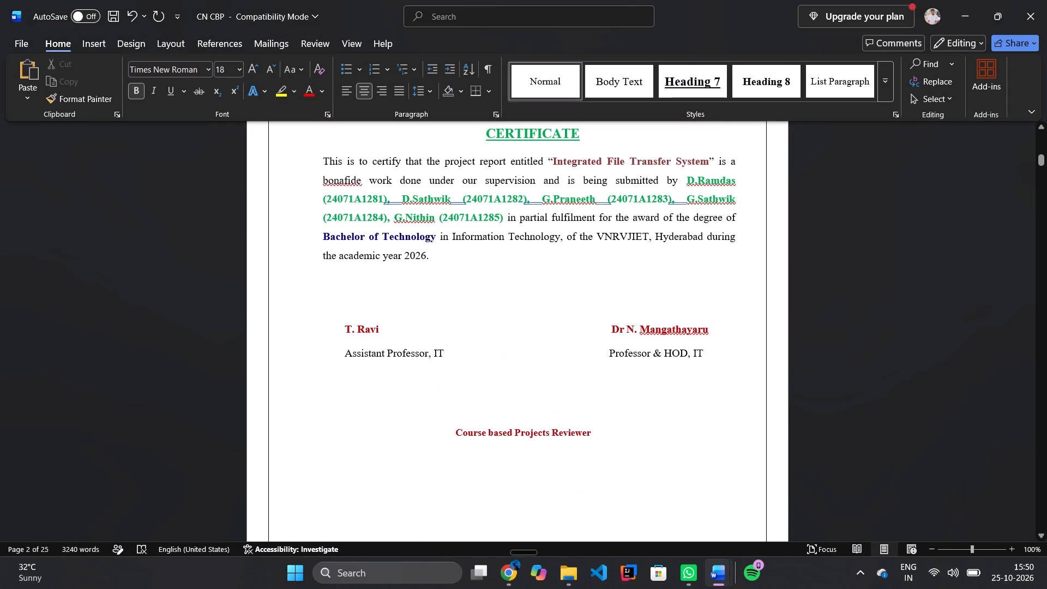
pyautogui.write('Mr')
pyautogui.press('space')
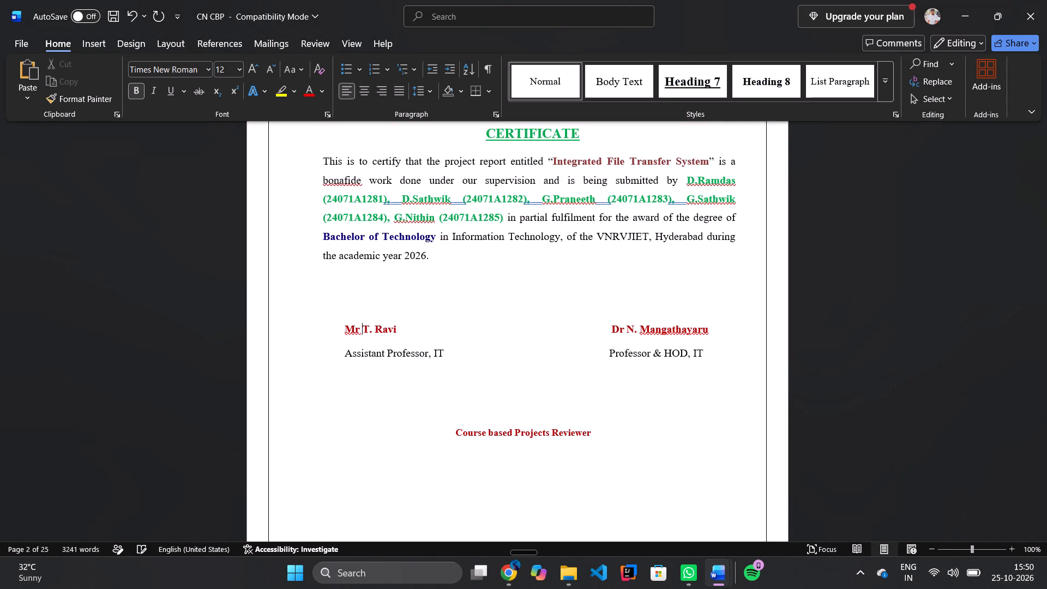
pyautogui.write('.')
pyautogui.press('space')
# Compare CN CBP's certificate heading, paragraph and signature block with the certificate page in DM CBP.
pyautogui.hotkey('alt', 'Tab')
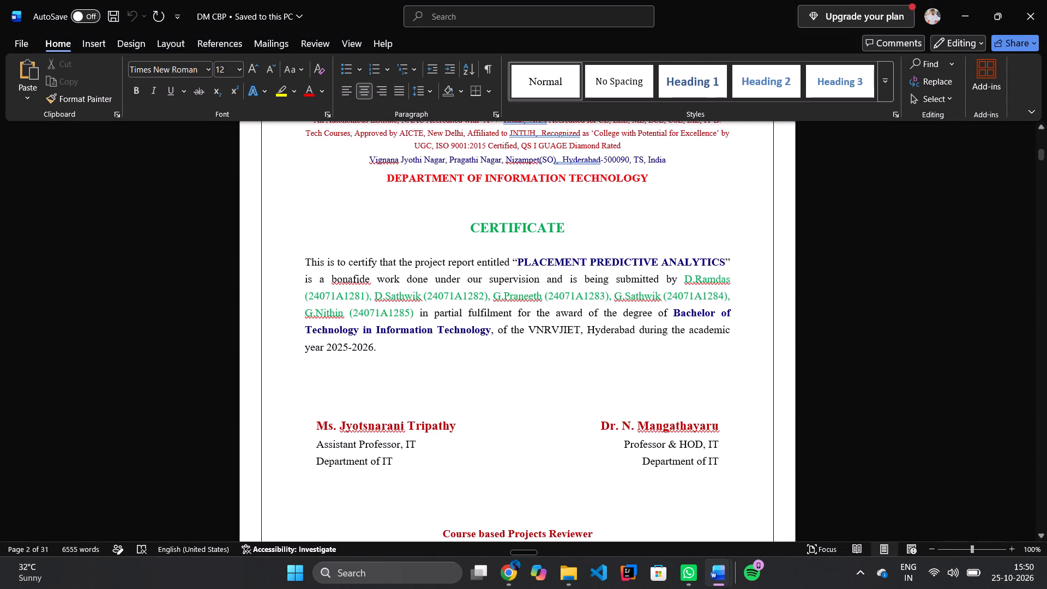
pyautogui.hotkey('alt', 'Tab')
pyautogui.scroll(1, 422, 380)
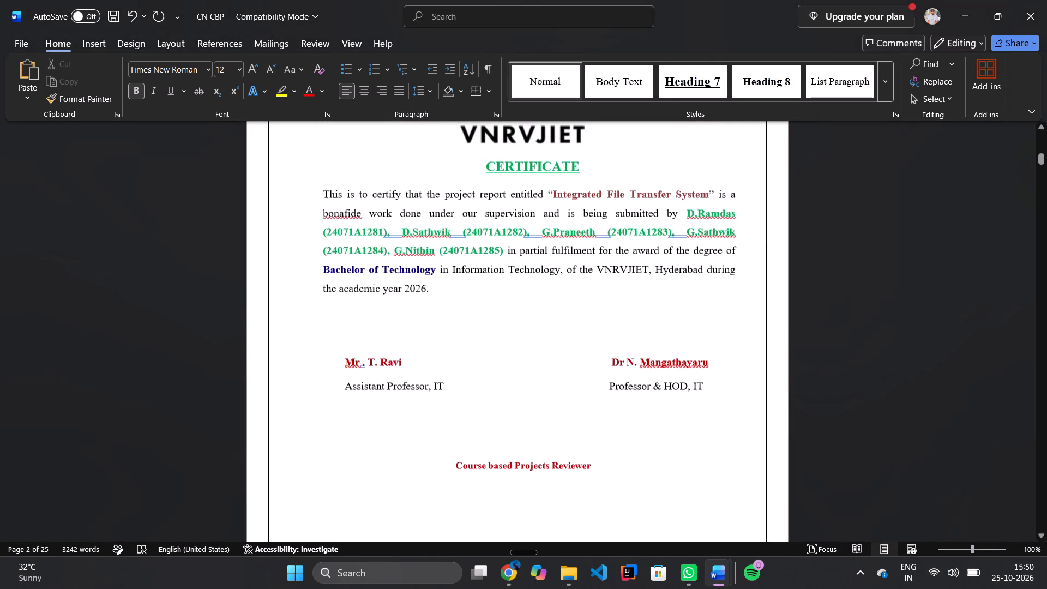
pyautogui.hotkey('alt', 'Tab')
pyautogui.scroll(1, 422, 380)
pyautogui.hotkey('alt', 'Tab')
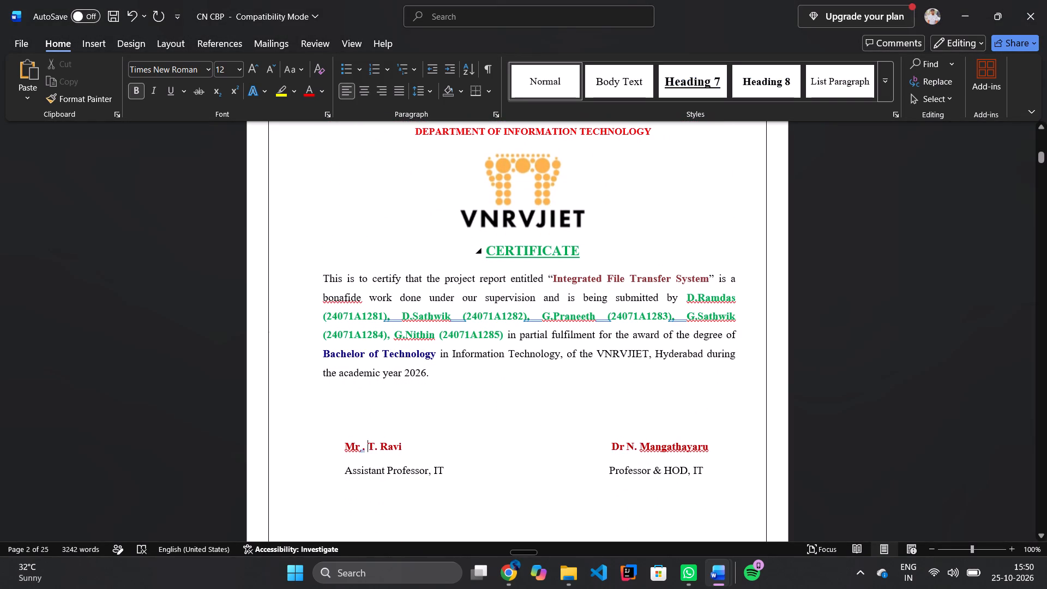
pyautogui.hotkey('alt', 'Tab')
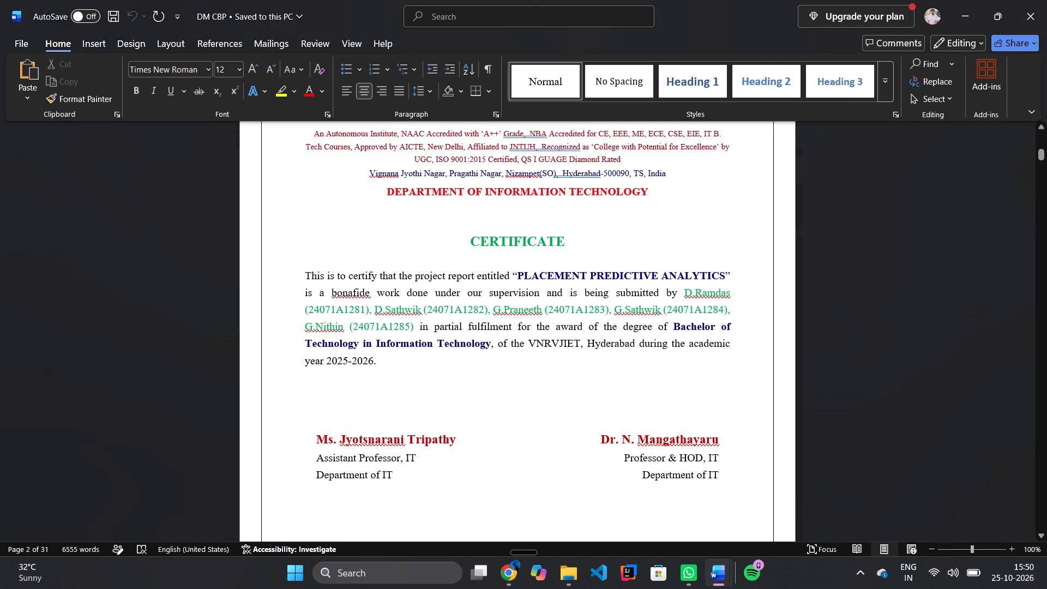
pyautogui.hotkey('alt', 'Tab')
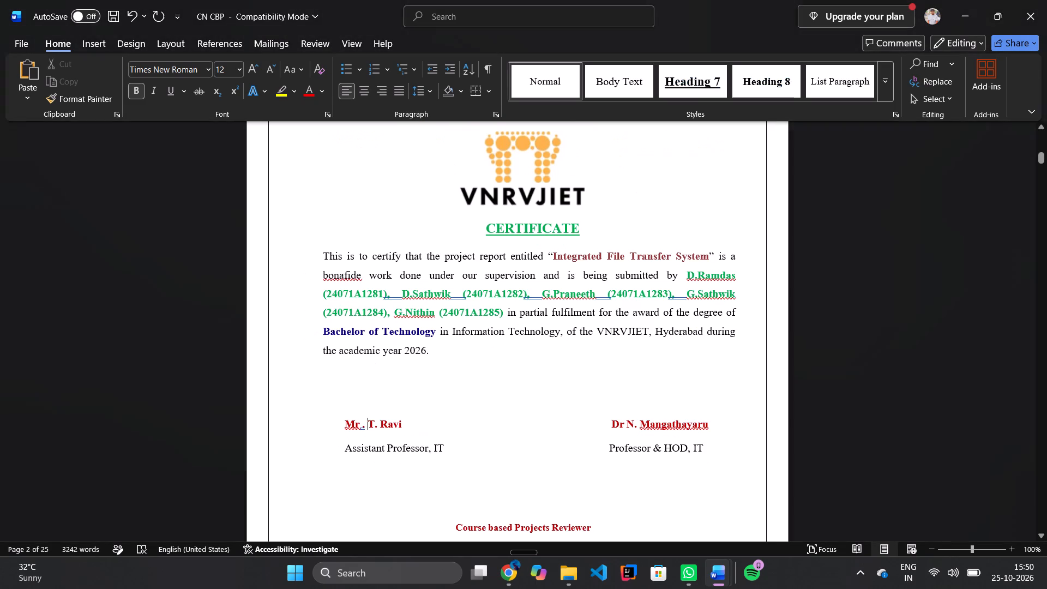
pyautogui.click(550, 292)
# Remove the bold formatting from the student names and roll numbers in CN CBP's certificate paragraph.
pyautogui.hotkey('alt', 'Tab')
pyautogui.hotkey('alt', 'Tab')
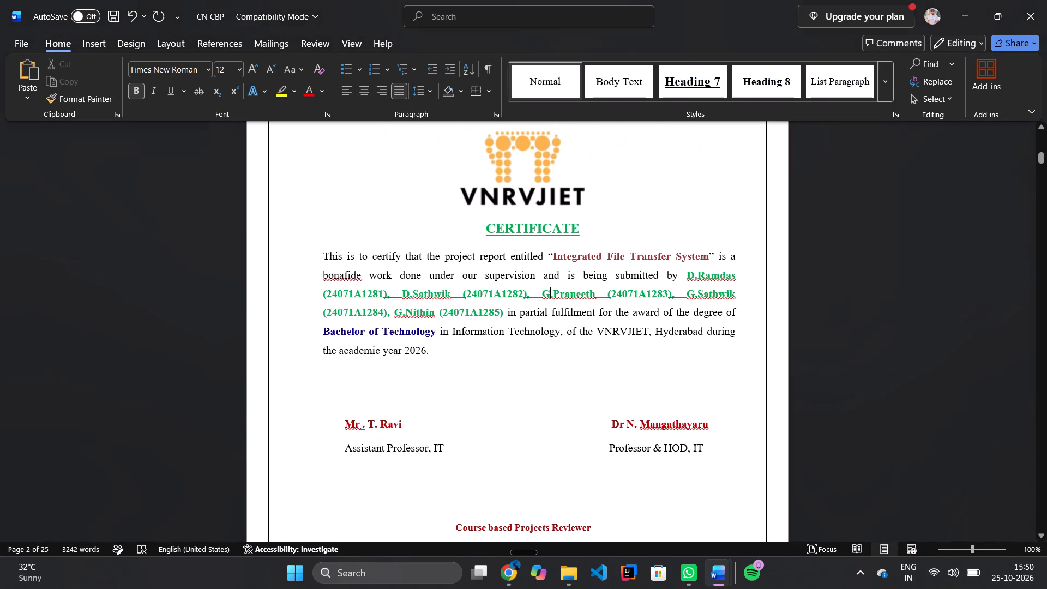
pyautogui.moveTo(690, 277); pyautogui.dragTo(502, 312)
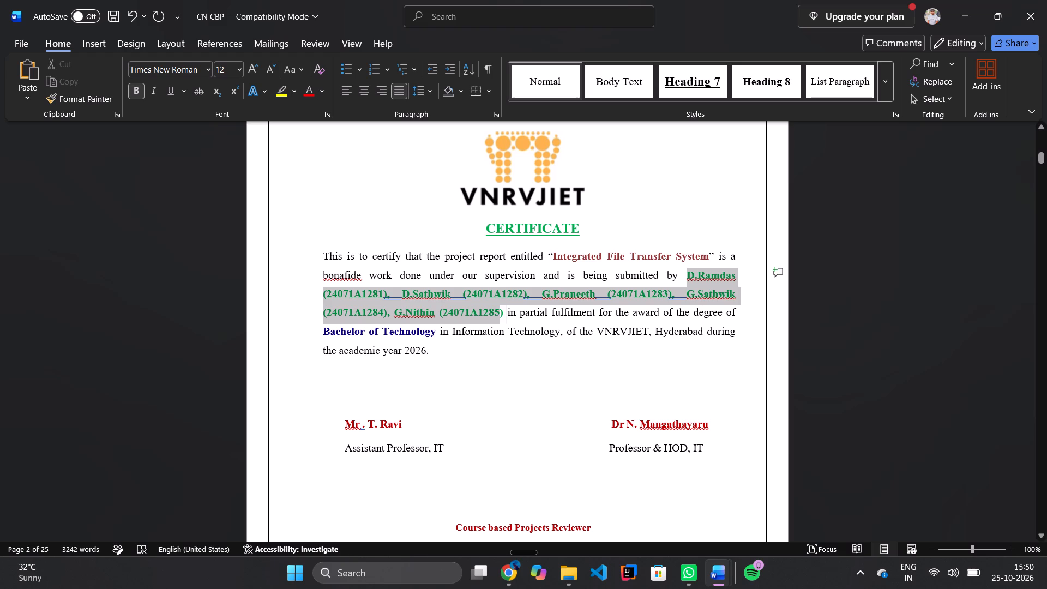
pyautogui.moveTo(502, 312); pyautogui.dragTo(503, 312)
pyautogui.click(514, 287)
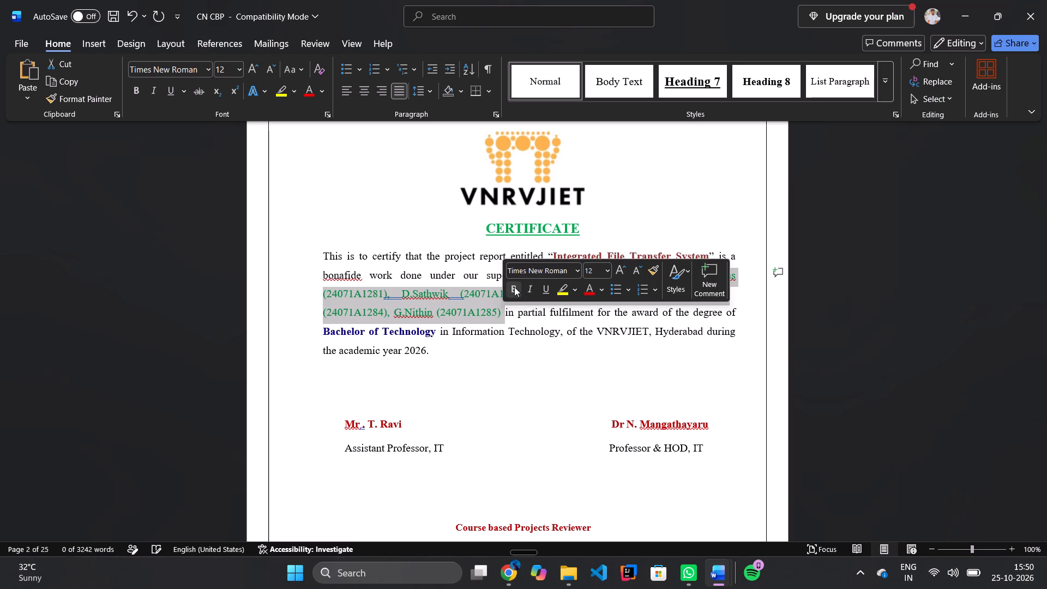
pyautogui.click(449, 309)
# Review CN CBP's pages from the lower part of the cover through the certificate to the start of the declaration.
pyautogui.scroll(4, 449, 309)
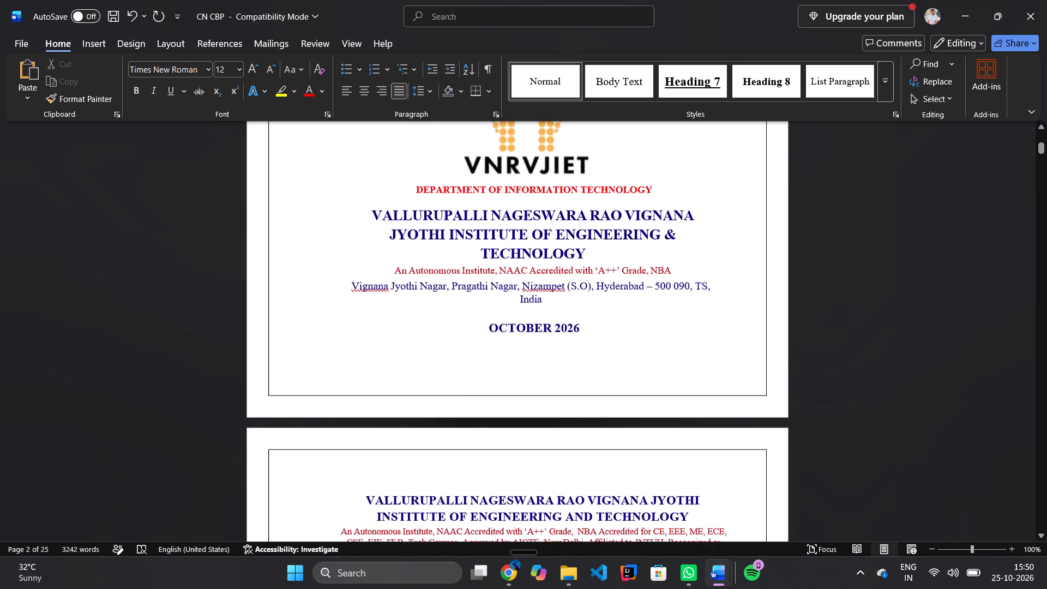
pyautogui.scroll(3, 449, 309)
pyautogui.scroll(-4, 449, 309)
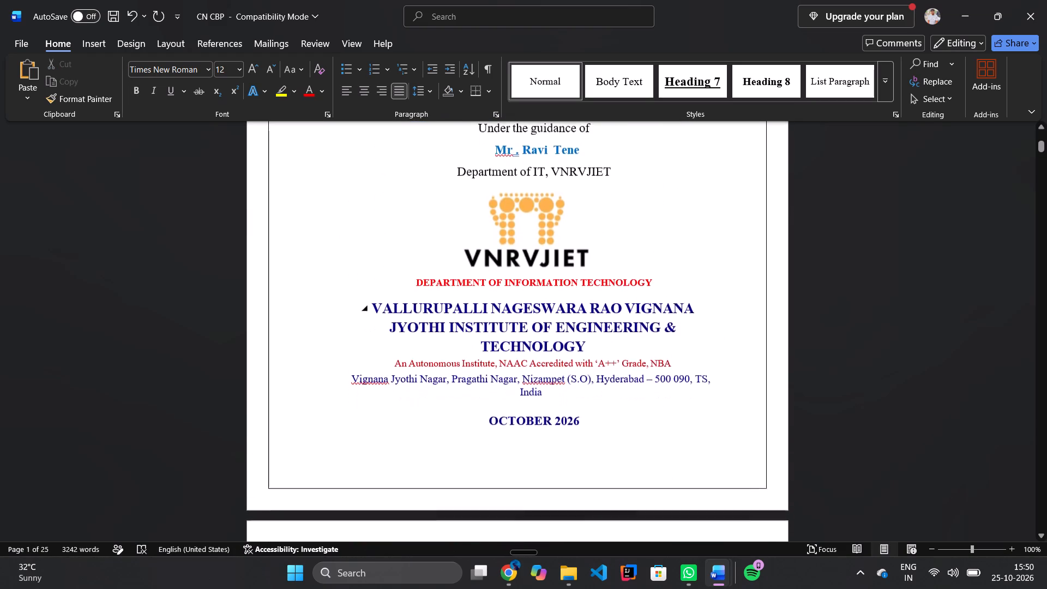
pyautogui.scroll(-3, 449, 309)
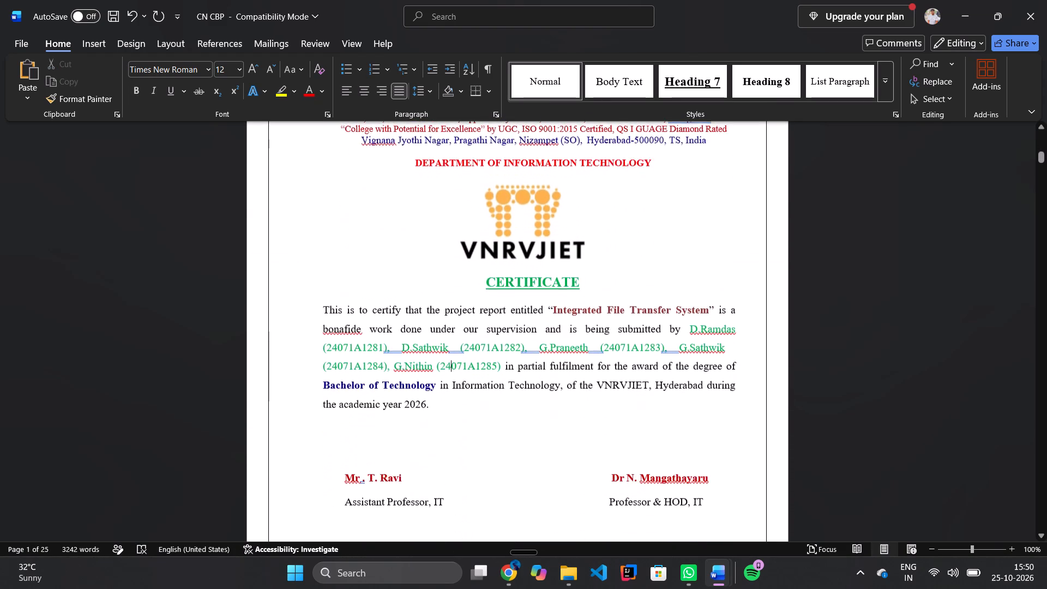
pyautogui.scroll(-3, 449, 309)
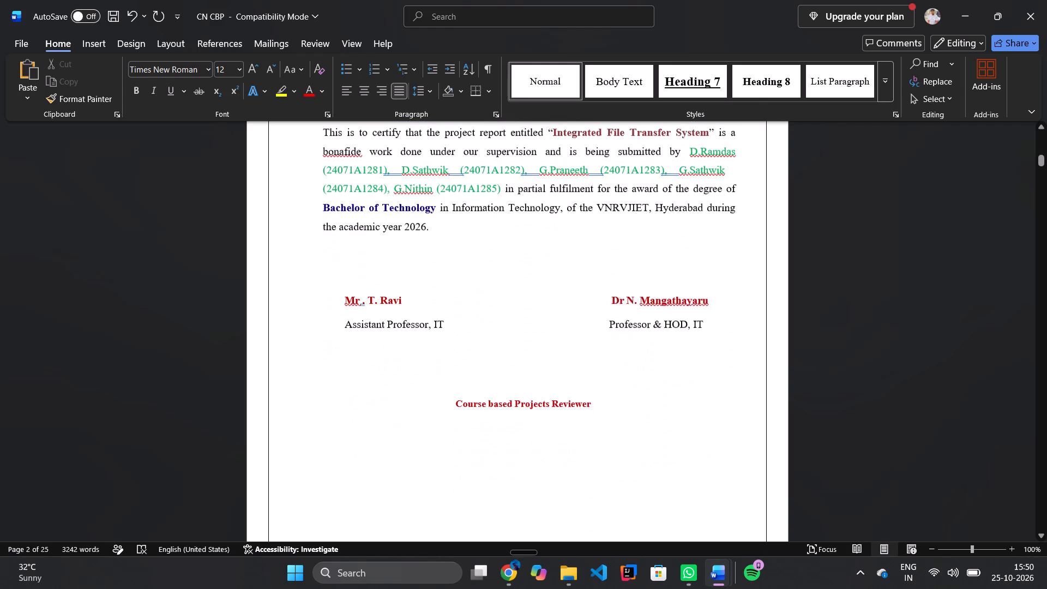
pyautogui.scroll(-3, 449, 309)
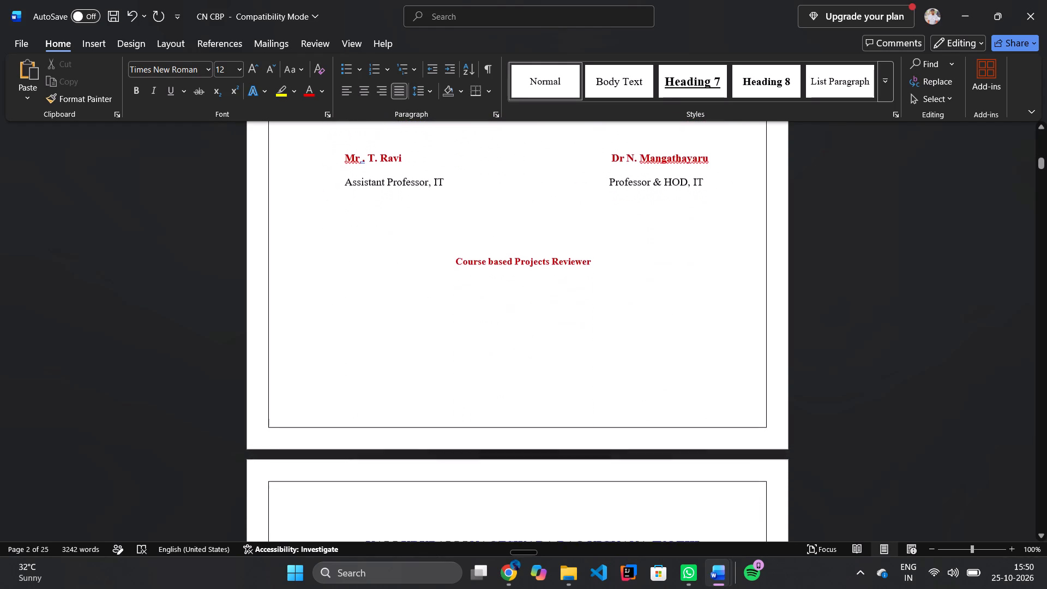
pyautogui.scroll(-4, 449, 309)
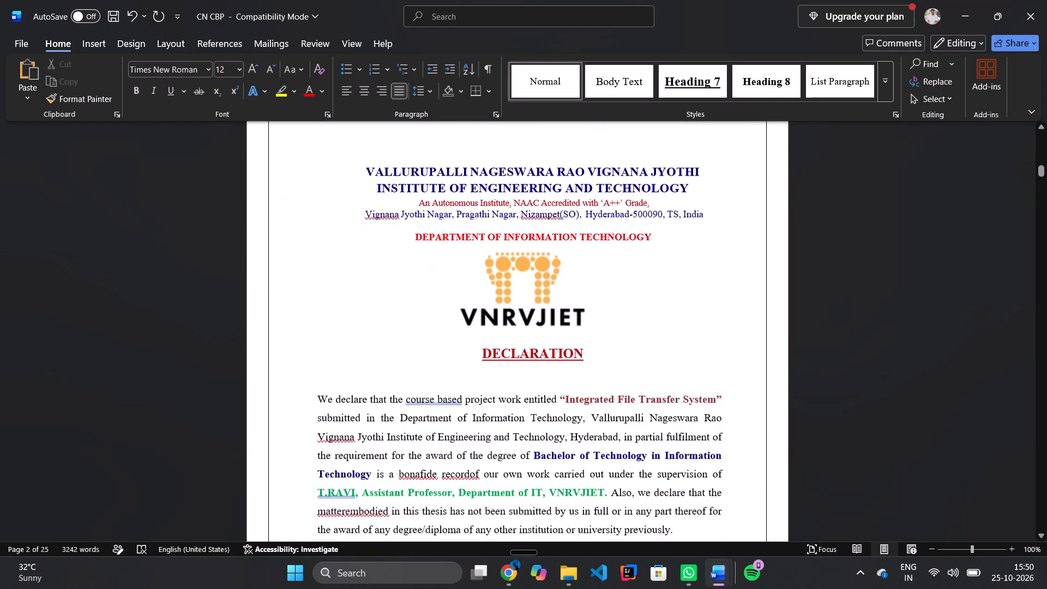
# Insert spaces in the declaration paragraph so the words read "record of", "matter embodied" and "there of".
pyautogui.scroll(-2, 449, 309)
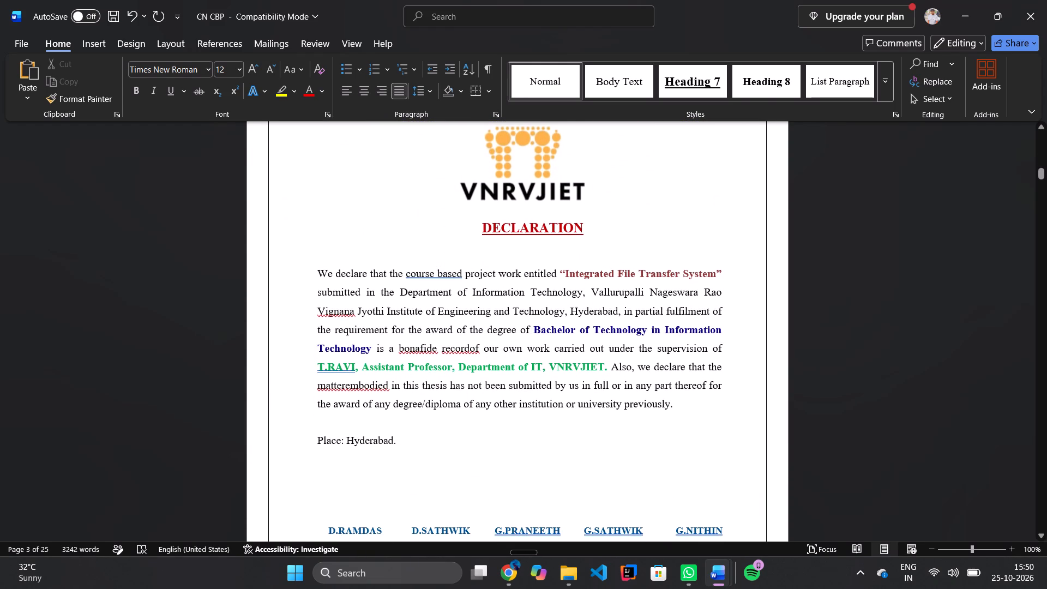
pyautogui.scroll(-1, 449, 309)
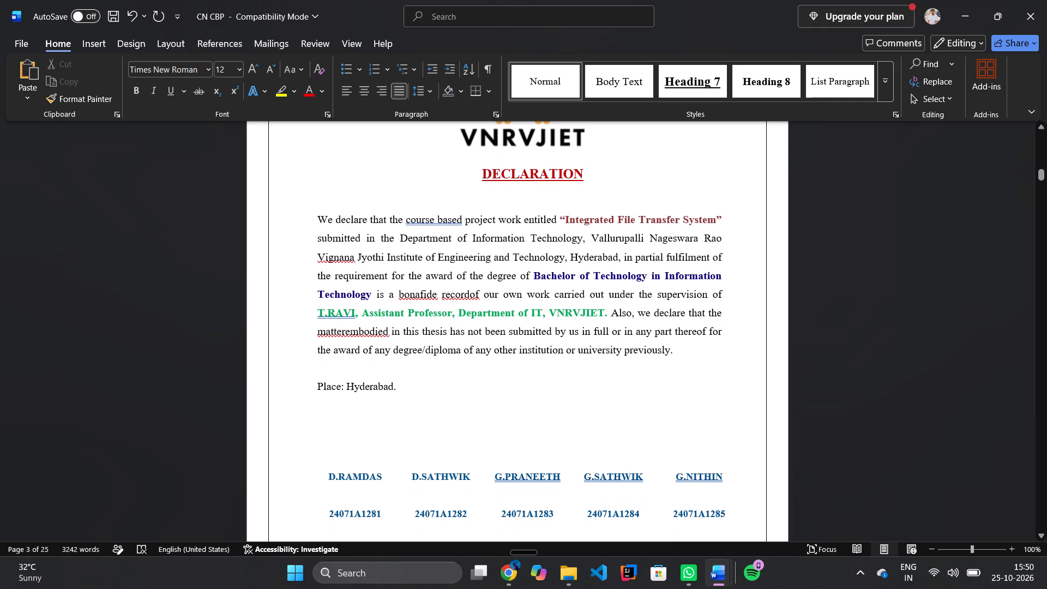
pyautogui.click(469, 295)
pyautogui.press('space')
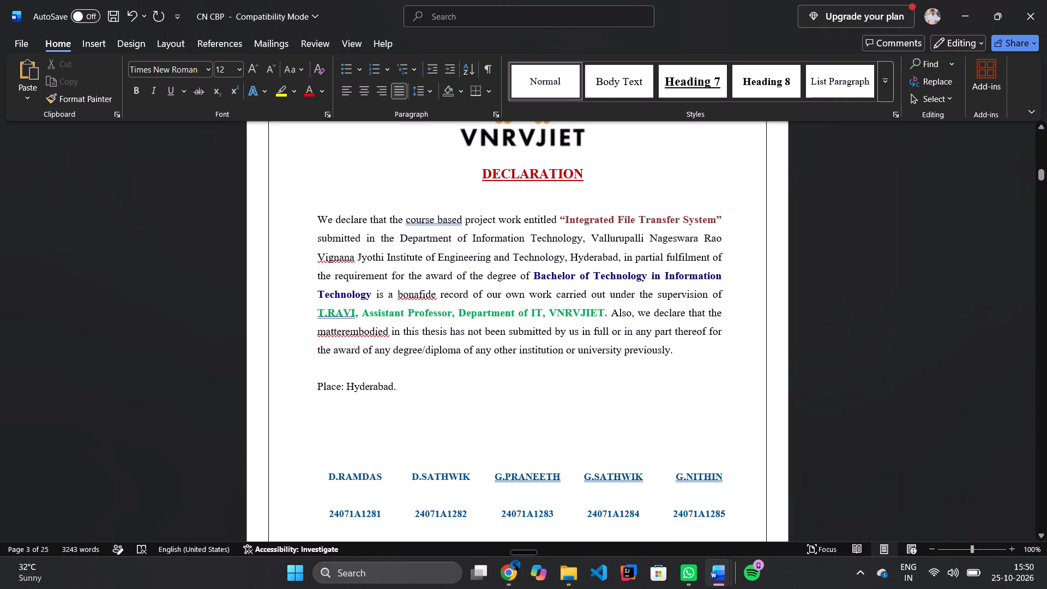
pyautogui.click(346, 336)
pyautogui.press('space')
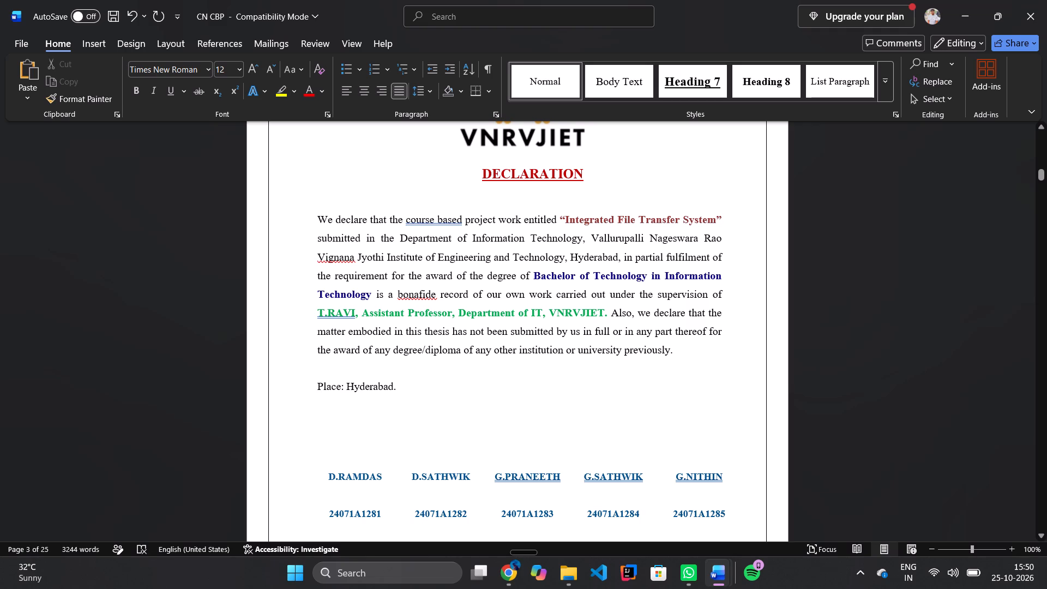
pyautogui.click(696, 335)
pyautogui.press('space')
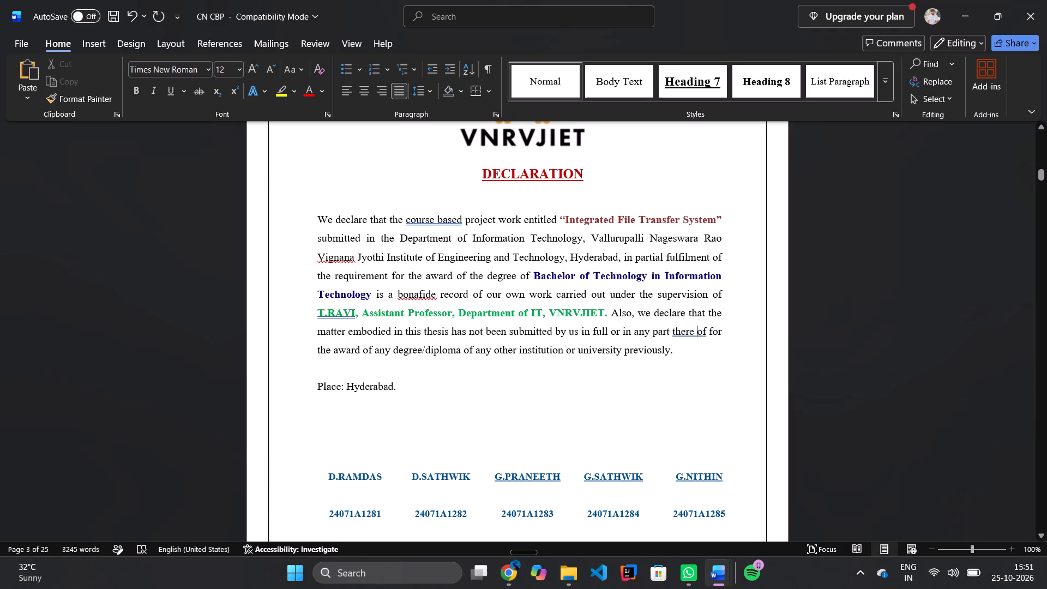
# Review the student table under the declaration and read through the acknowledgement paragraphs in CN CBP.
pyautogui.scroll(-1, 588, 366)
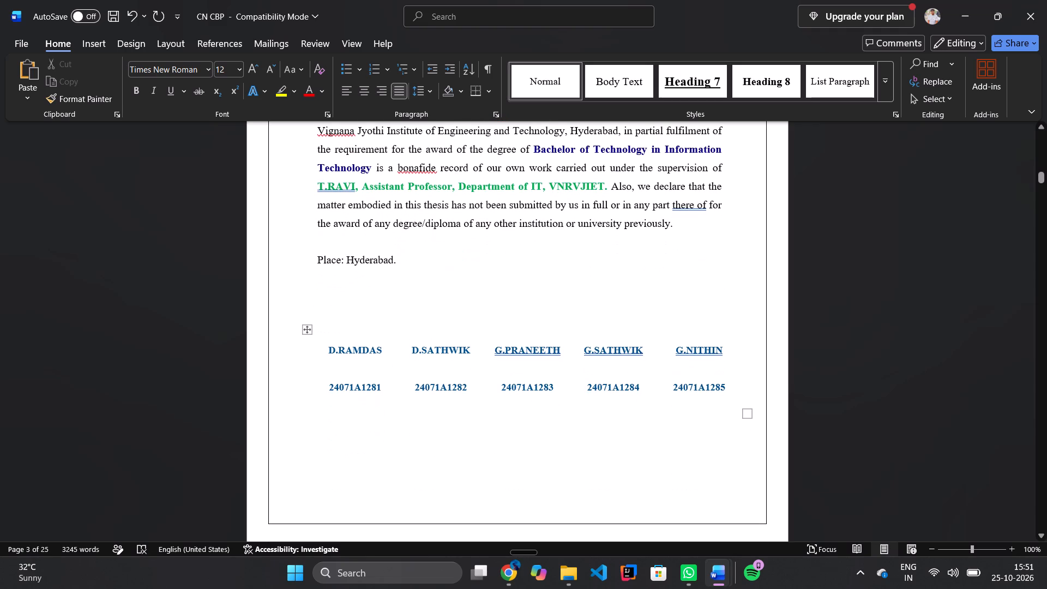
pyautogui.scroll(-1, 588, 366)
pyautogui.scroll(1, 588, 366)
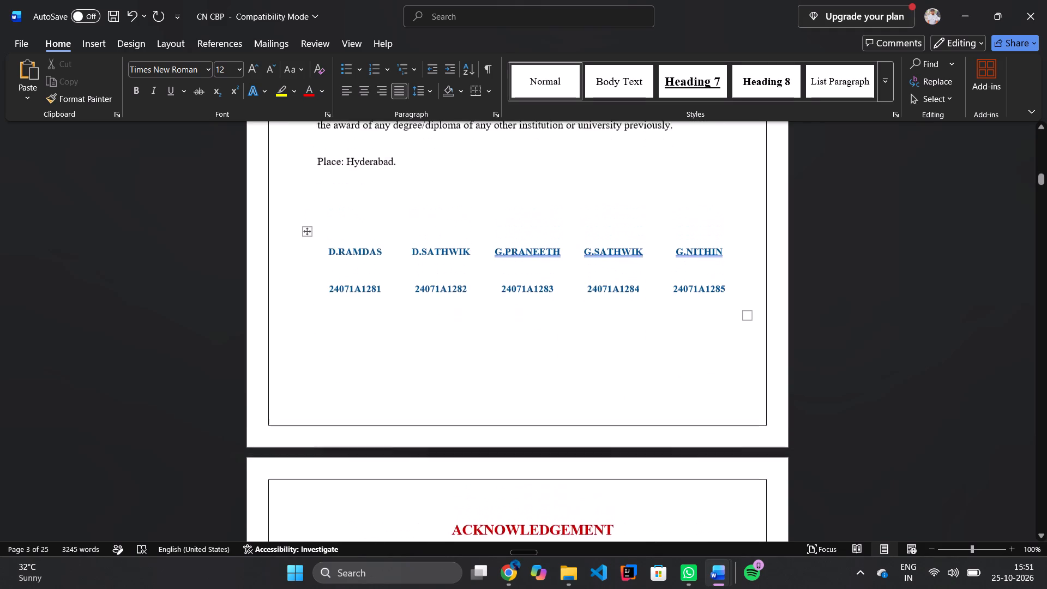
pyautogui.scroll(1, 588, 366)
pyautogui.scroll(-1, 588, 366)
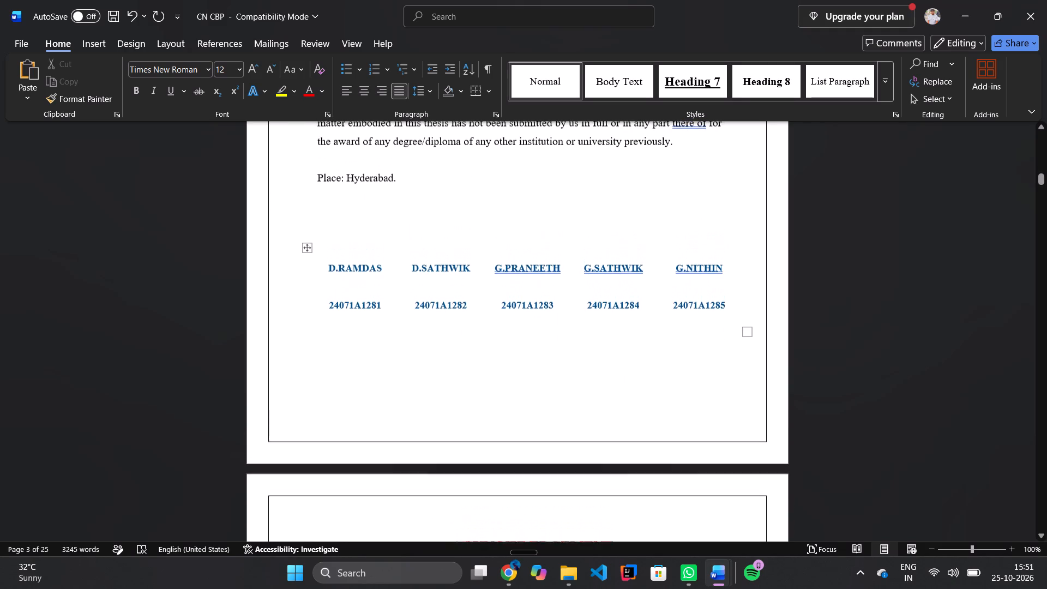
pyautogui.scroll(-2, 588, 366)
pyautogui.scroll(1, 588, 366)
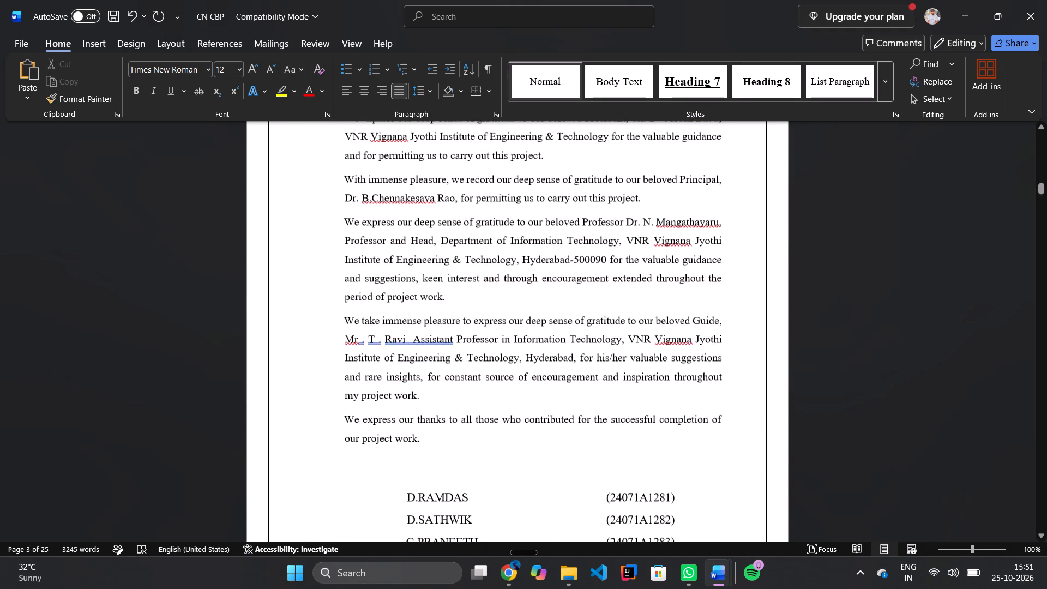
pyautogui.scroll(1, 588, 366)
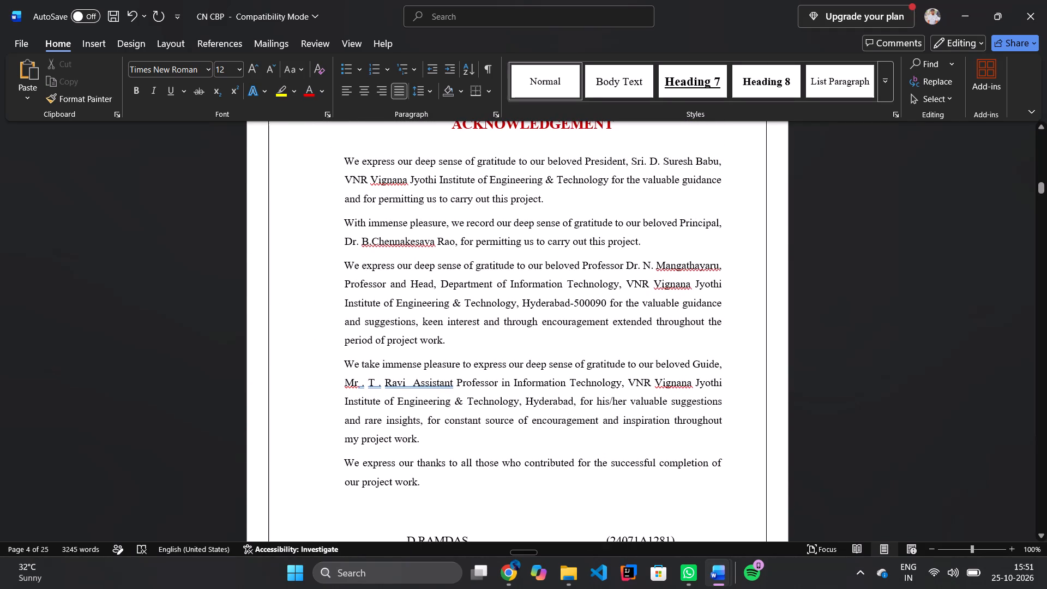
pyautogui.scroll(-1, 588, 366)
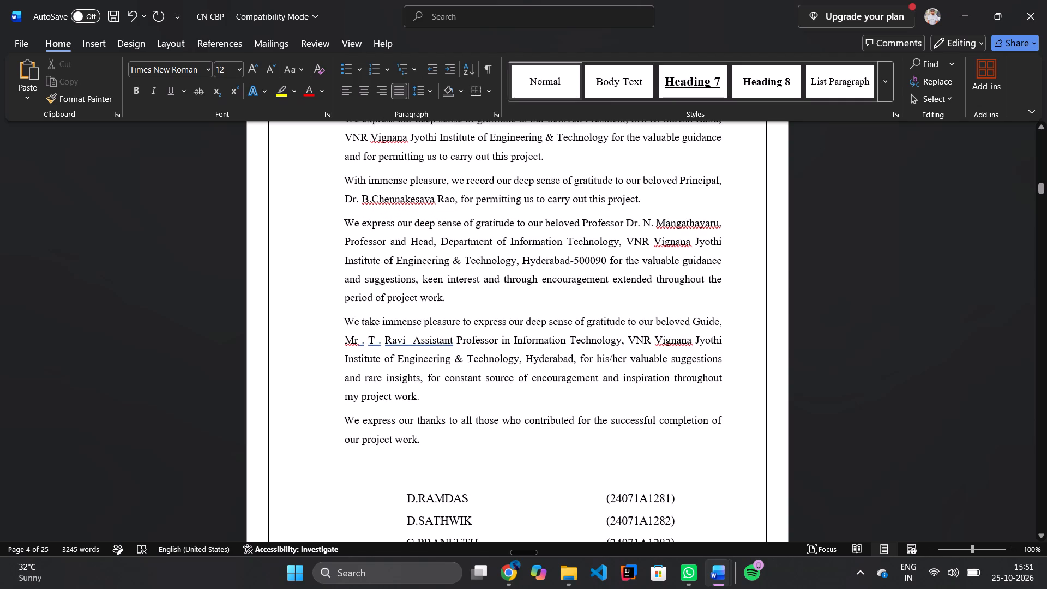
pyautogui.scroll(-1, 588, 366)
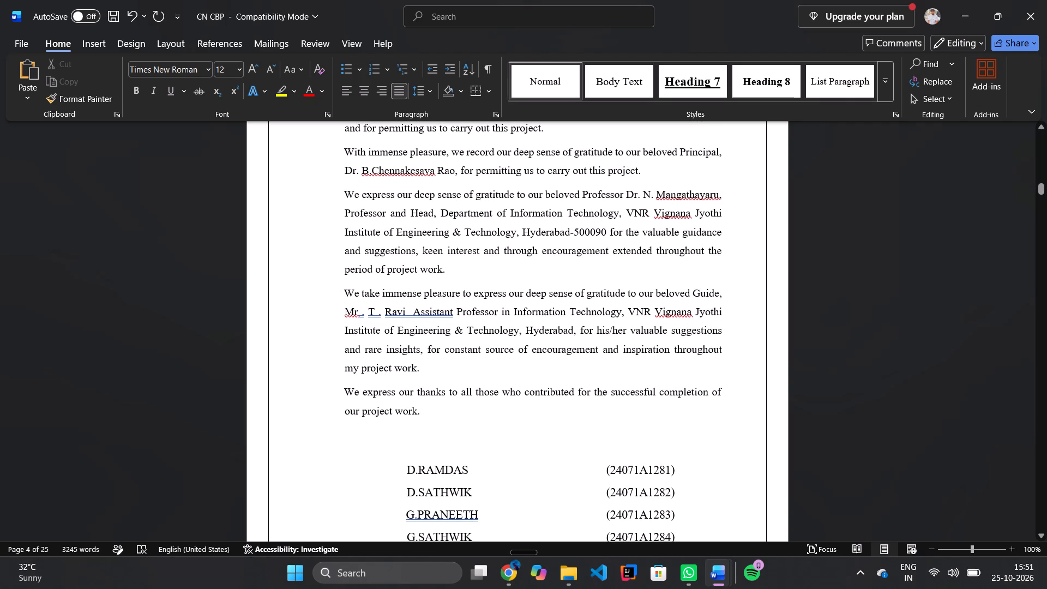
# Change "his/her" to "his" in the acknowledgement paragraph that thanks the guide.
pyautogui.click(624, 329)
pyautogui.press('Right')
pyautogui.press('BackSpace')
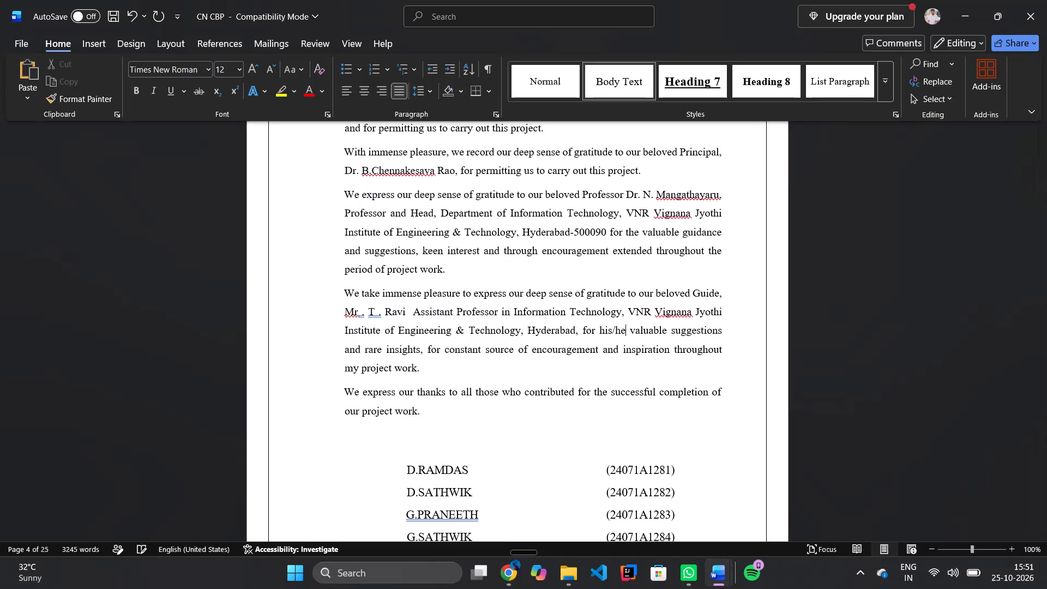
pyautogui.press('BackSpace')
pyautogui.press('BackSpace')
pyautogui.press('BackSpace')
# Check the declaration and acknowledgement pages in DM CBP for comparison and return to CN CBP.
pyautogui.hotkey('alt', 'Tab')
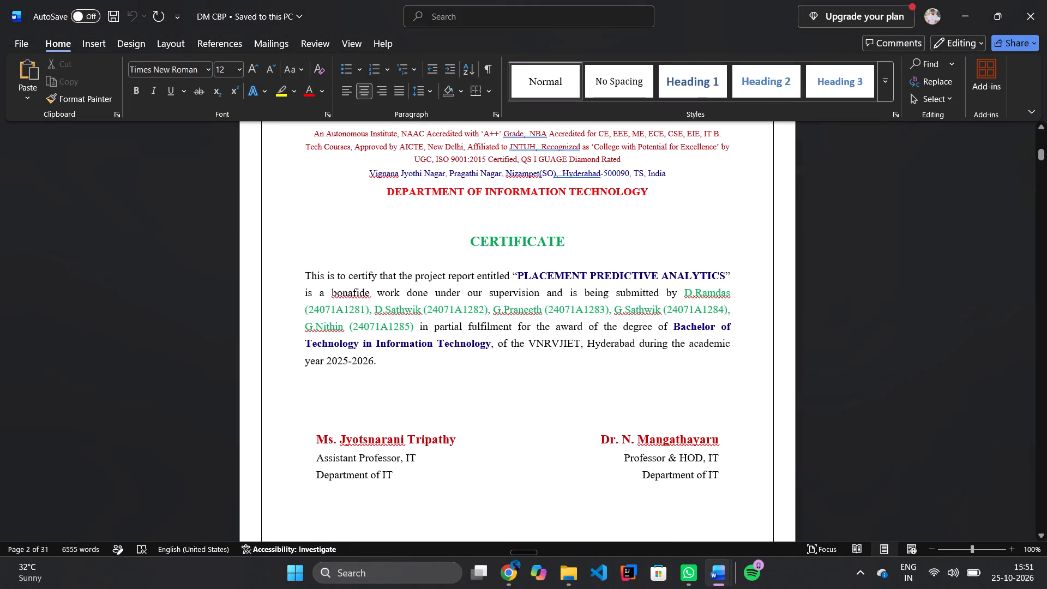
pyautogui.scroll(-5, 546, 386)
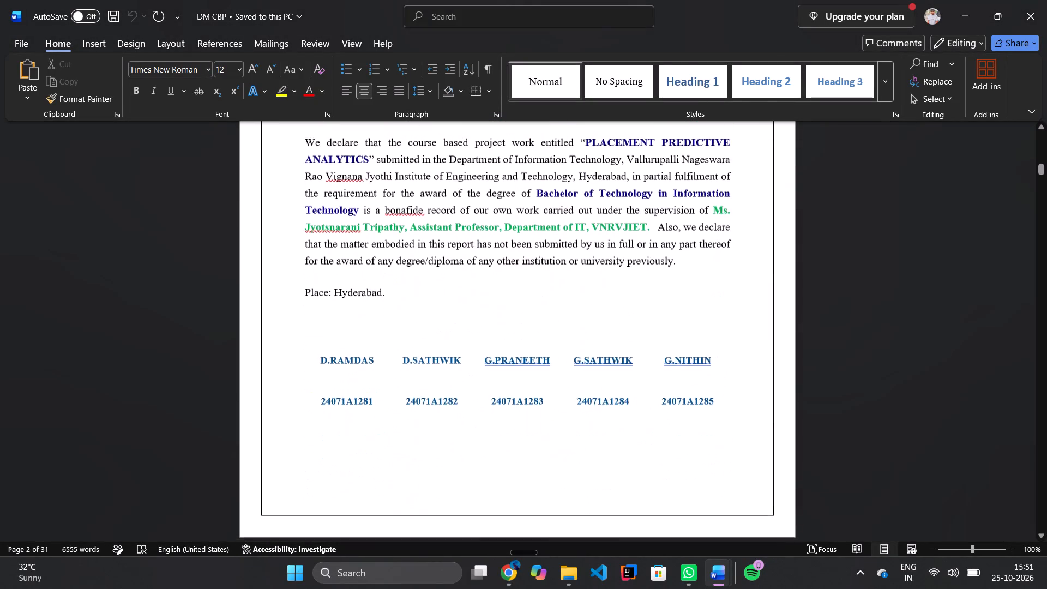
pyautogui.scroll(-3, 546, 386)
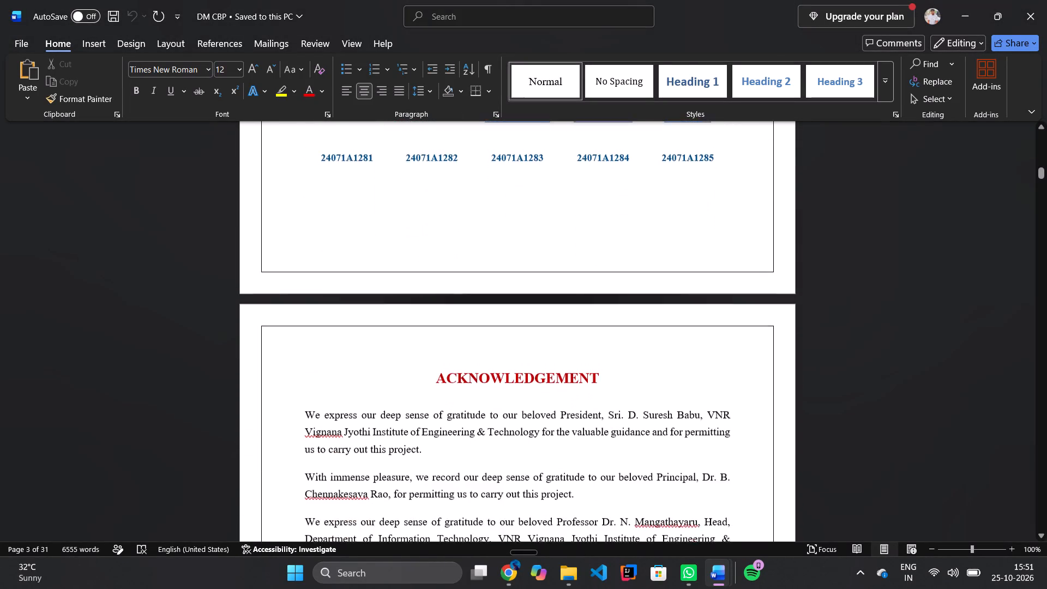
pyautogui.scroll(-3, 546, 386)
pyautogui.hotkey('alt', 'Tab')
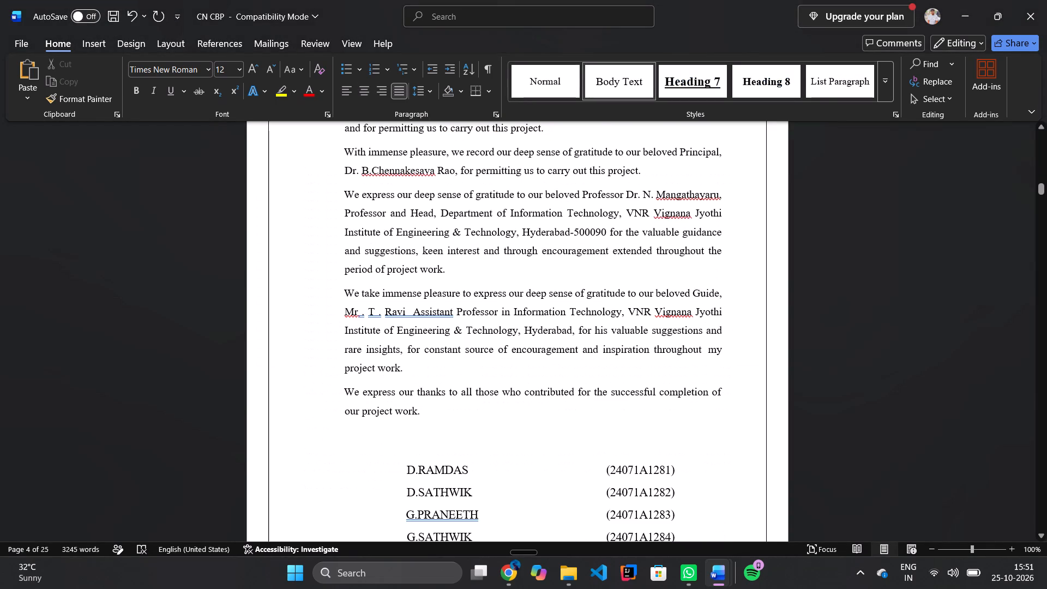
# Check the end of CN CBP's acknowledgement and the pages up to the introduction, and save the document.
pyautogui.scroll(-3, 575, 382)
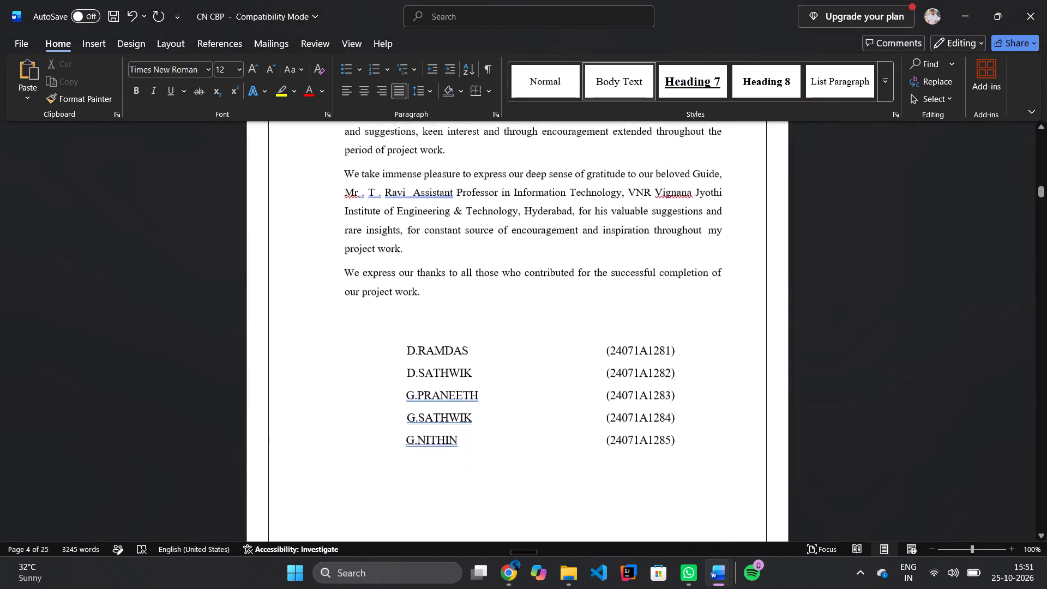
pyautogui.scroll(-8, 575, 382)
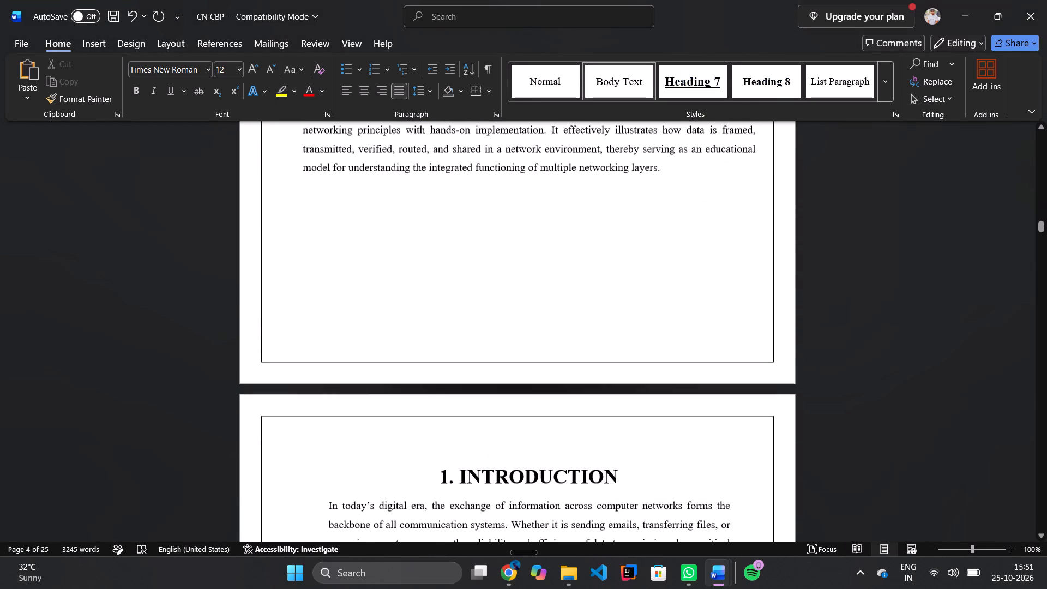
pyautogui.hotkey('ctrl', 's')
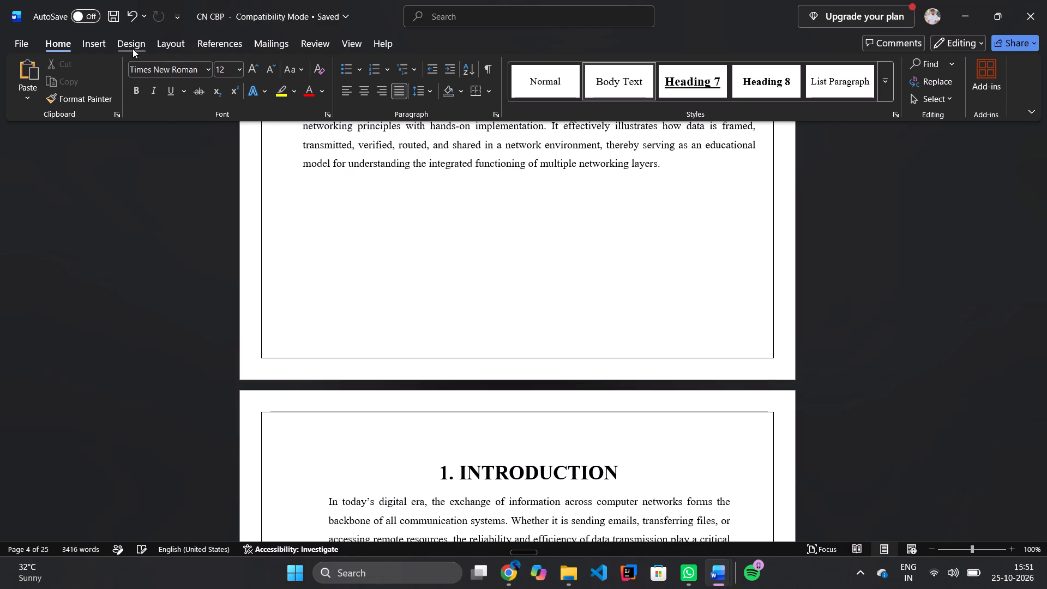
# Export CN CBP as a standard-quality PDF named CN CBP in the Documents 3-1 CN folder, replacing the existing file.
pyautogui.click(10, 44)
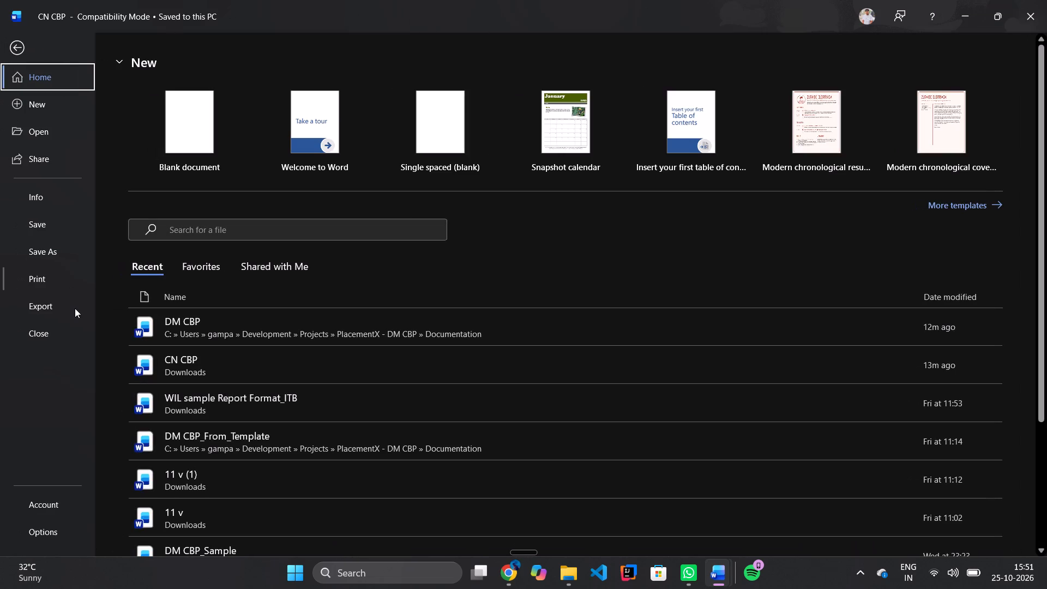
pyautogui.click(74, 309)
pyautogui.click(392, 190)
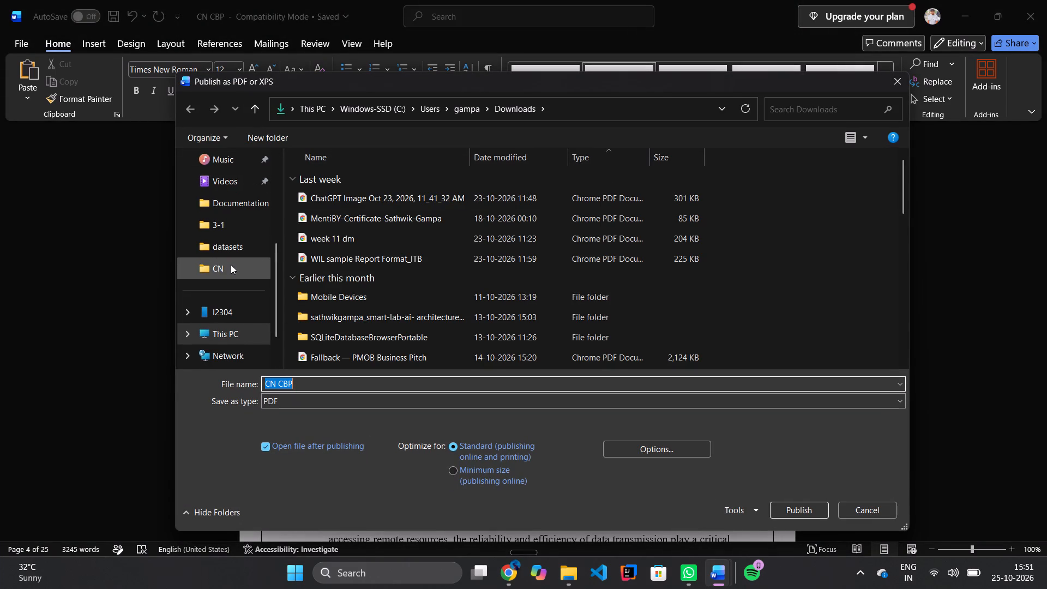
pyautogui.click(230, 268)
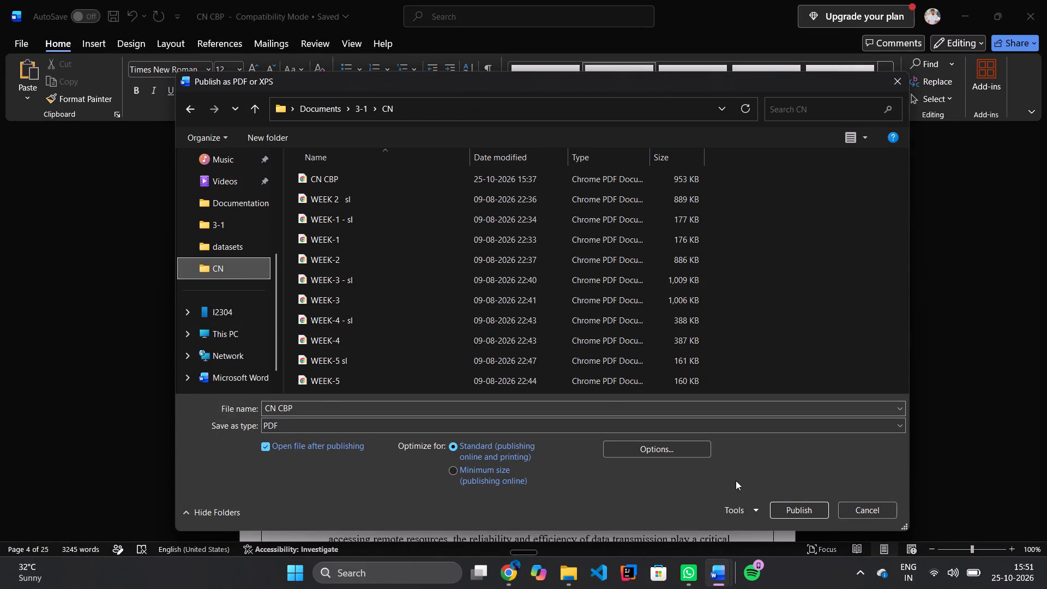
pyautogui.click(786, 506)
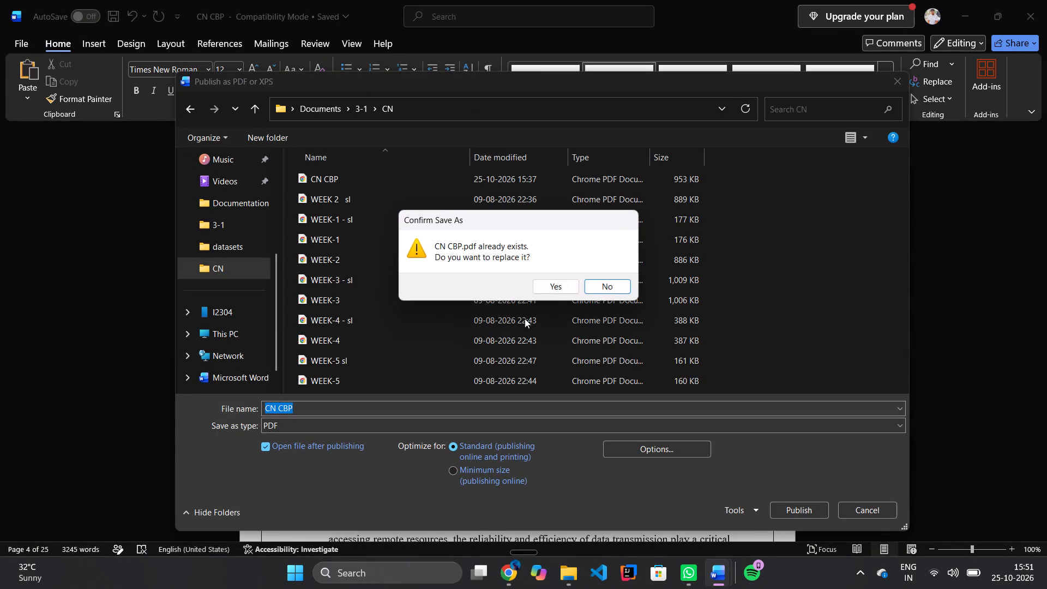
pyautogui.click(556, 290)
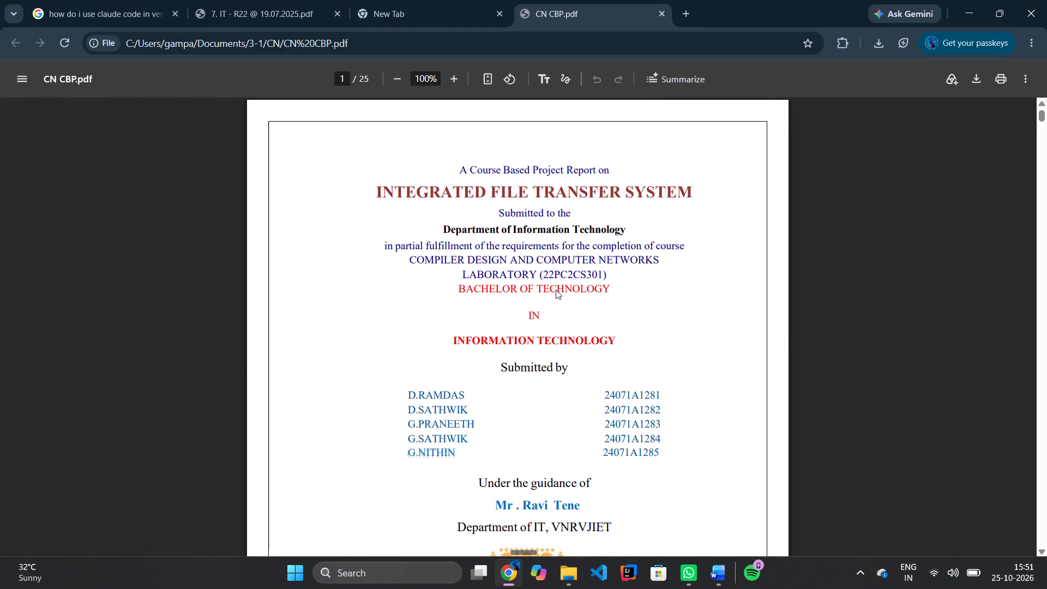
# Return to the CN CBP document in Word and save it.
pyautogui.hotkey('alt', 'Tab')
pyautogui.click(29, 36)
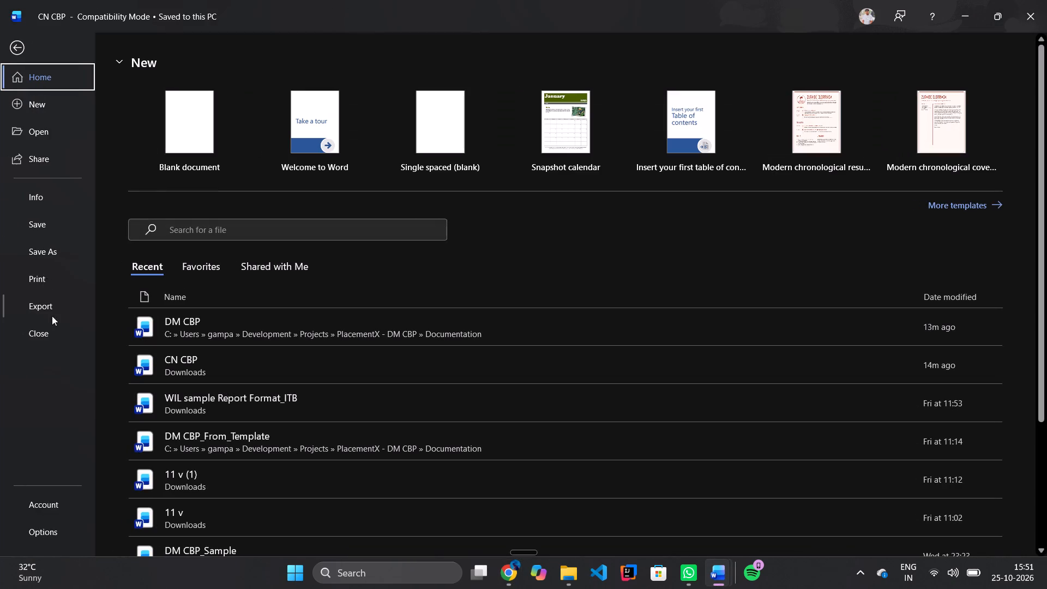
pyautogui.click(53, 227)
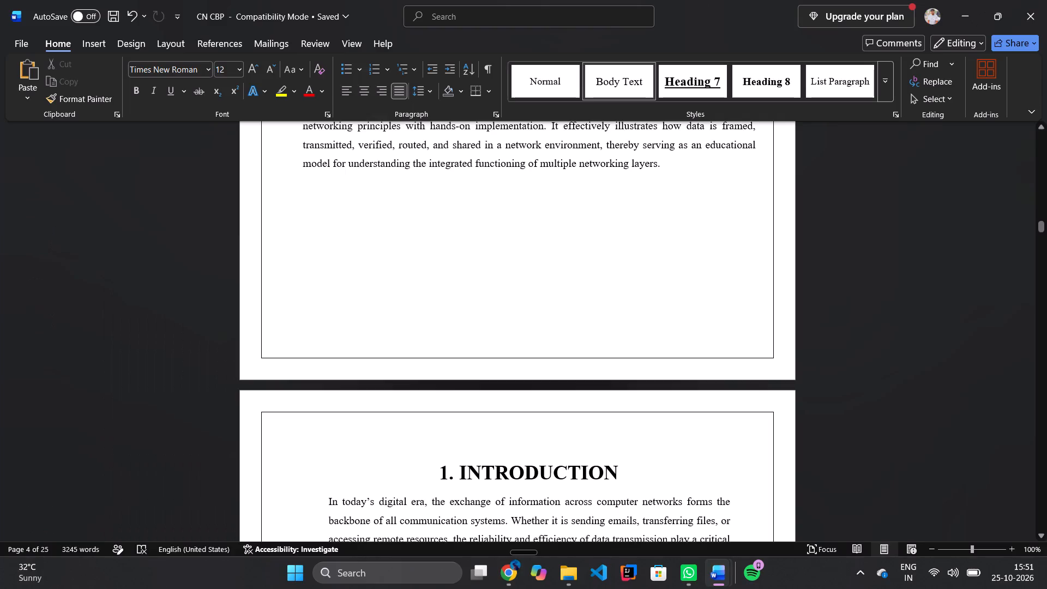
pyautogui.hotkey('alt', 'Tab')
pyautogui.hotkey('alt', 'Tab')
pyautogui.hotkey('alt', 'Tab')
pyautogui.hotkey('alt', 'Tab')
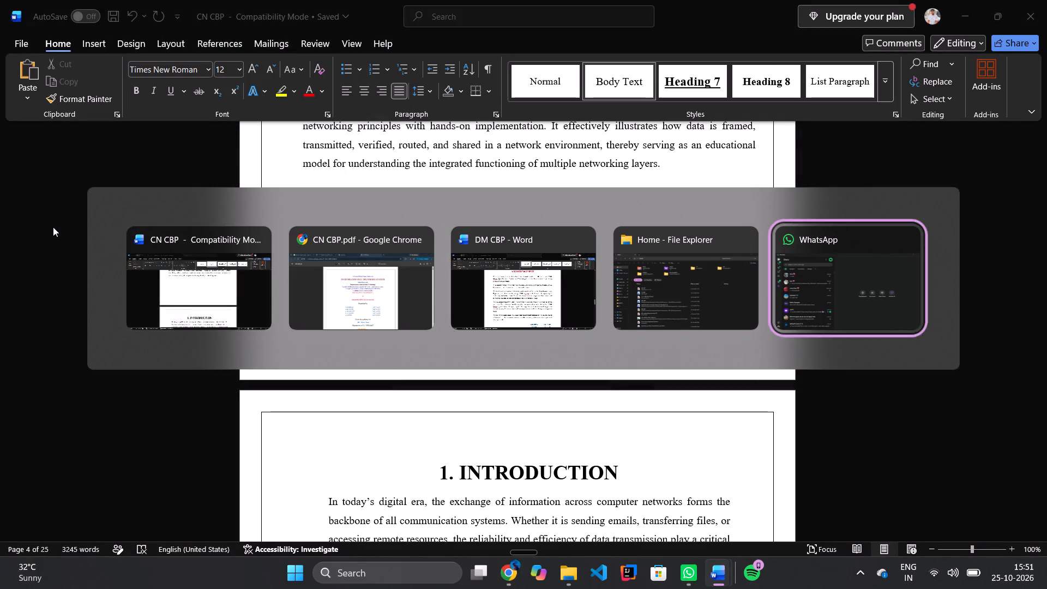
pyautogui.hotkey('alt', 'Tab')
# Save CN CBP as a Word Document under the same name in the Documents 3-1 CN folder.
pyautogui.click(15, 47)
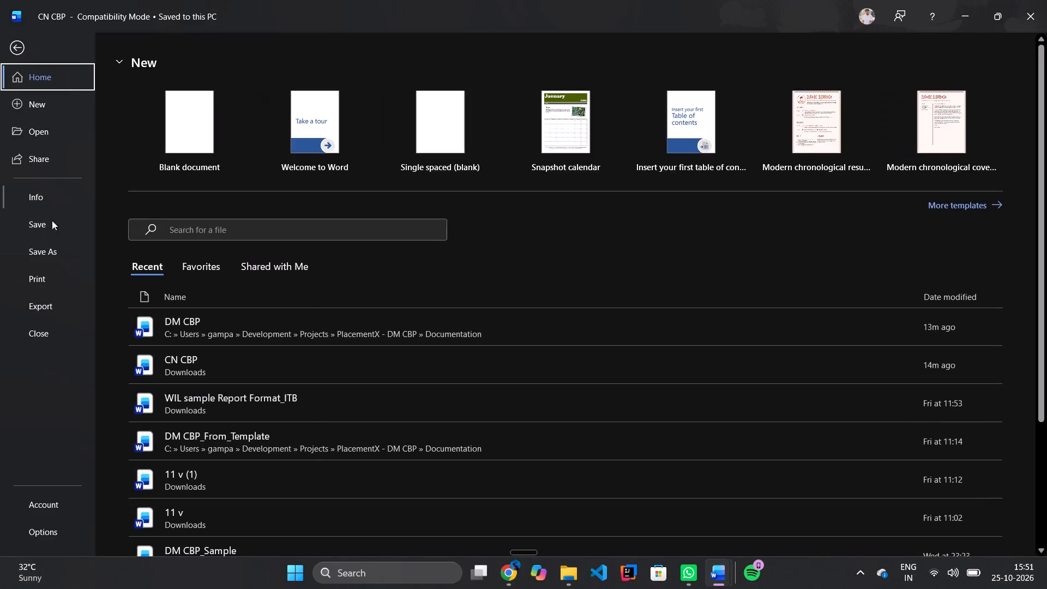
pyautogui.click(46, 256)
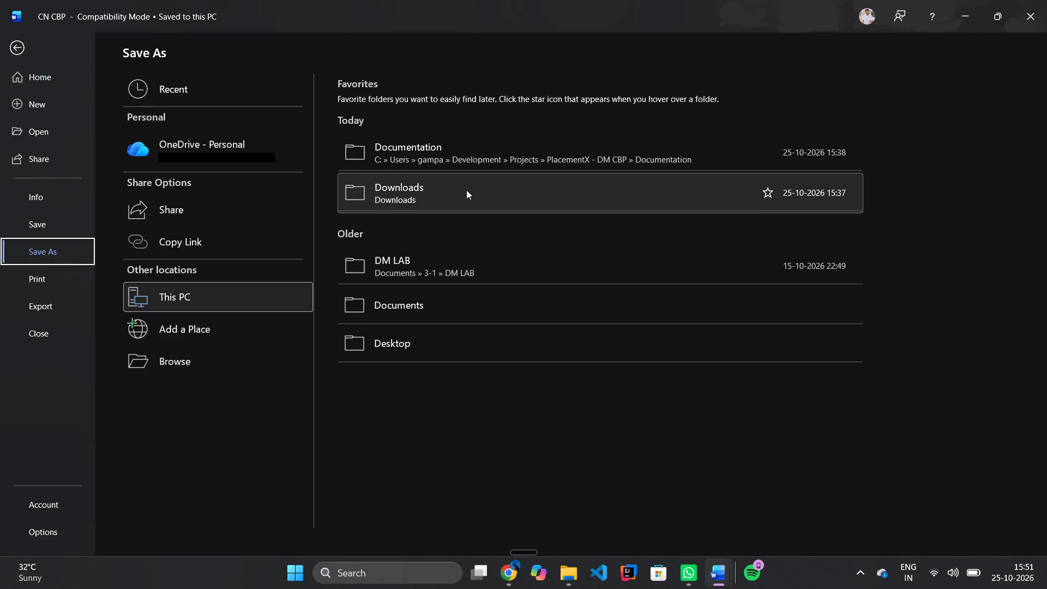
pyautogui.click(471, 292)
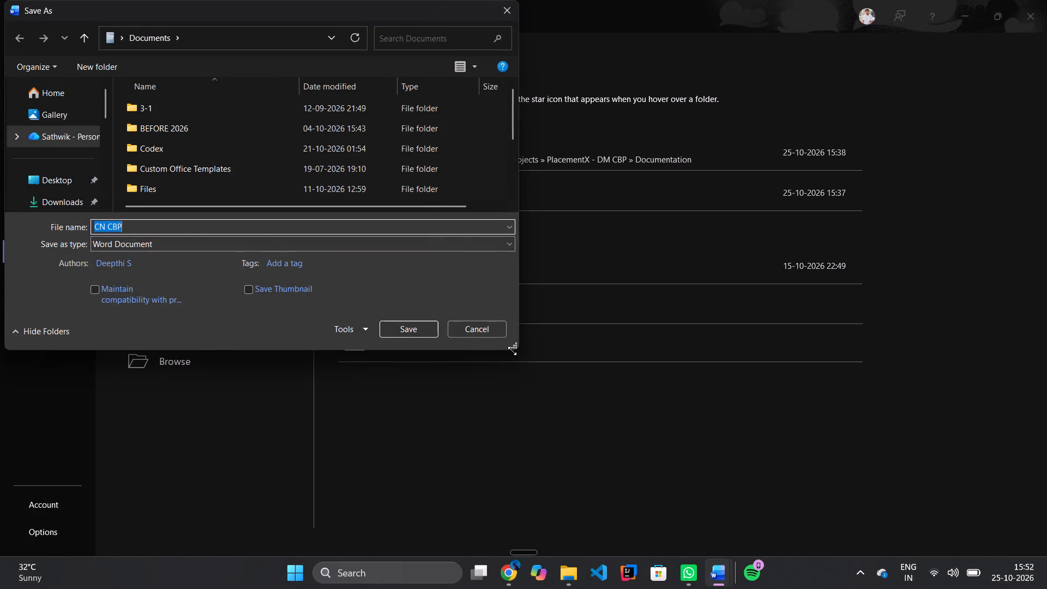
pyautogui.moveTo(512, 350); pyautogui.dragTo(822, 473)
pyautogui.doubleClick(259, 109)
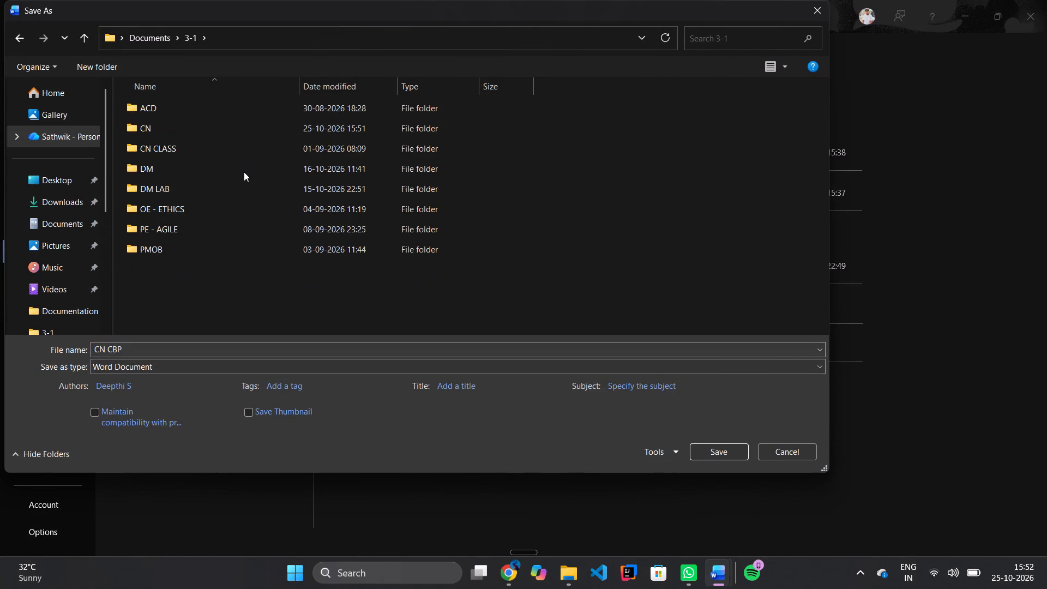
pyautogui.doubleClick(234, 128)
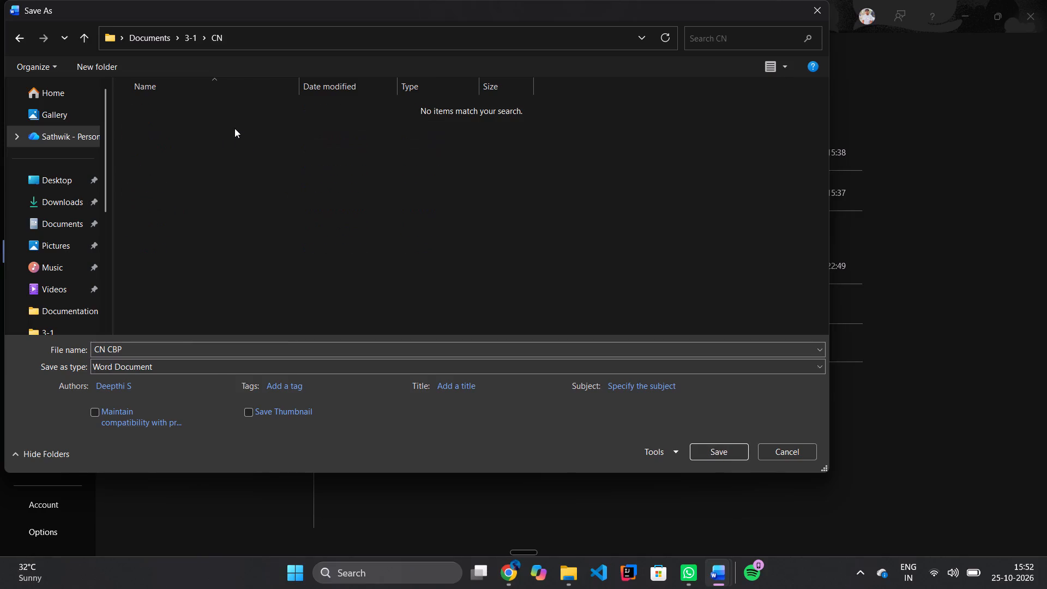
pyautogui.click(723, 453)
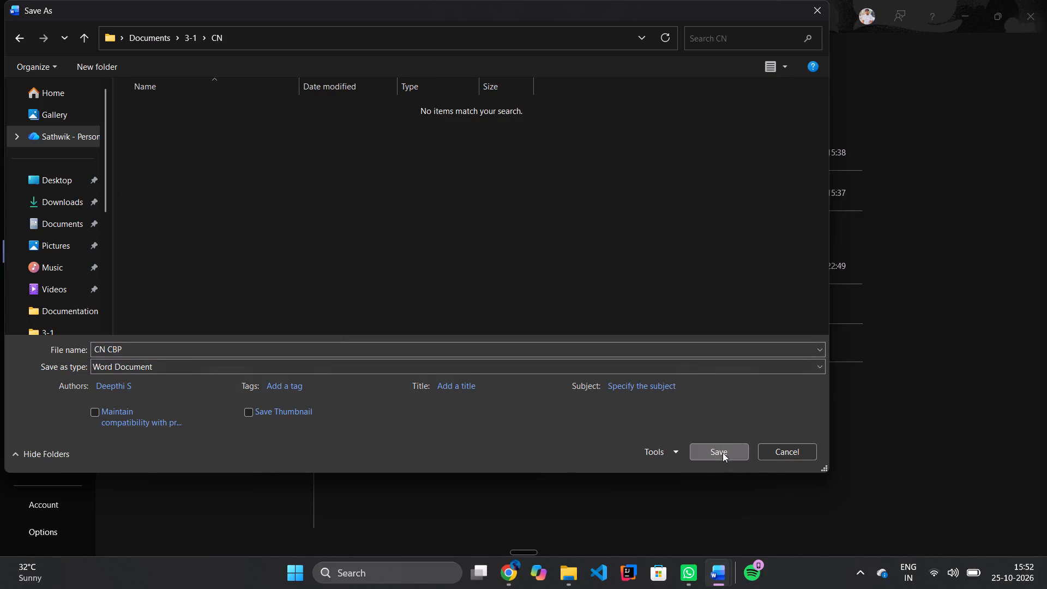
pyautogui.click(574, 311)
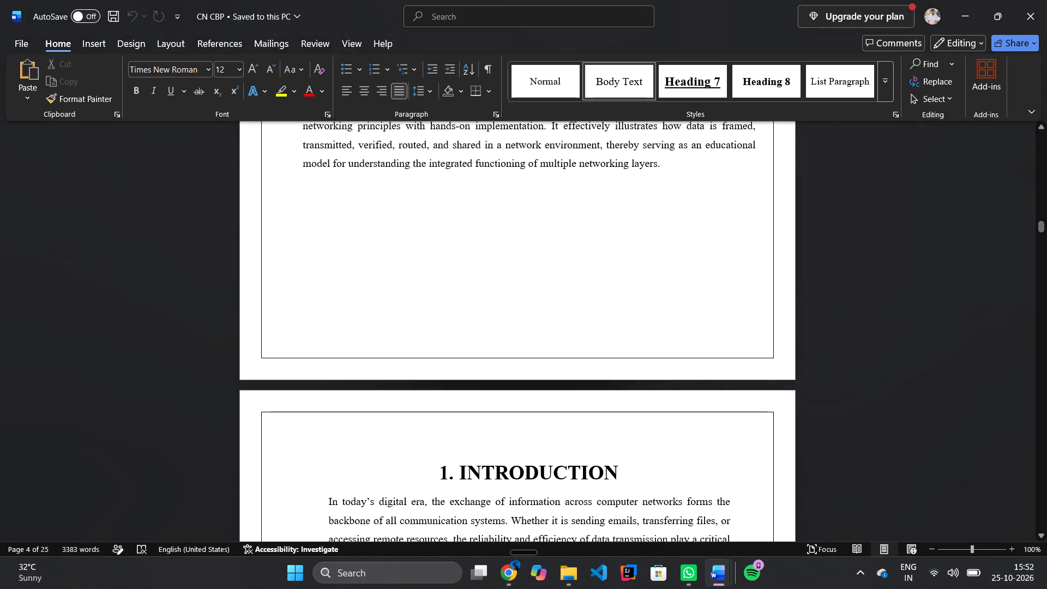
# Look back over CN CBP's front pages, and close the document and its exported PDF in Chrome.
pyautogui.scroll(11, 689, 234)
pyautogui.scroll(11, 689, 234)
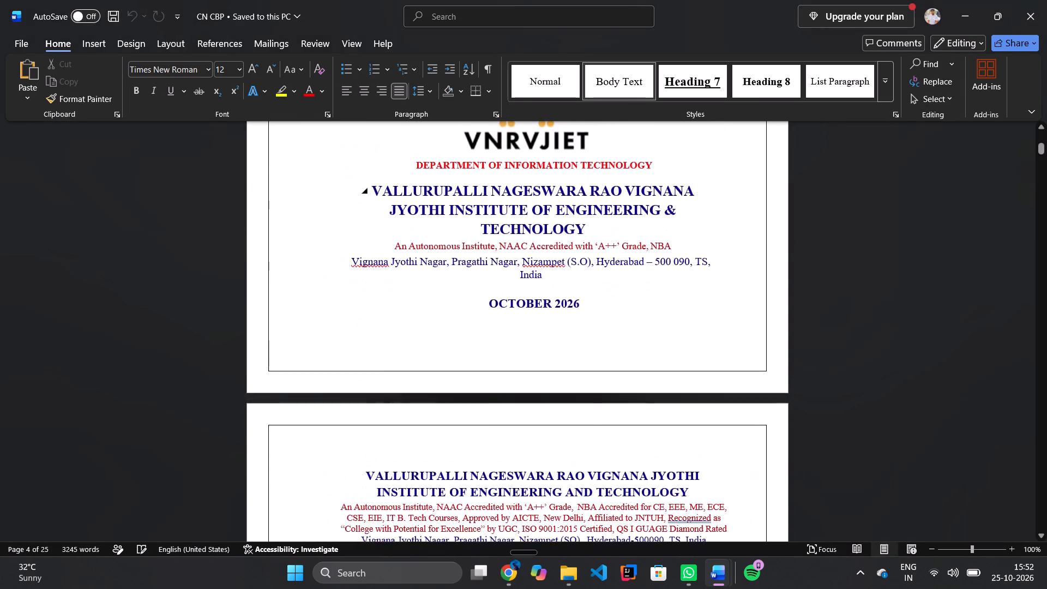
pyautogui.scroll(5, 689, 234)
pyautogui.click(1046, 0)
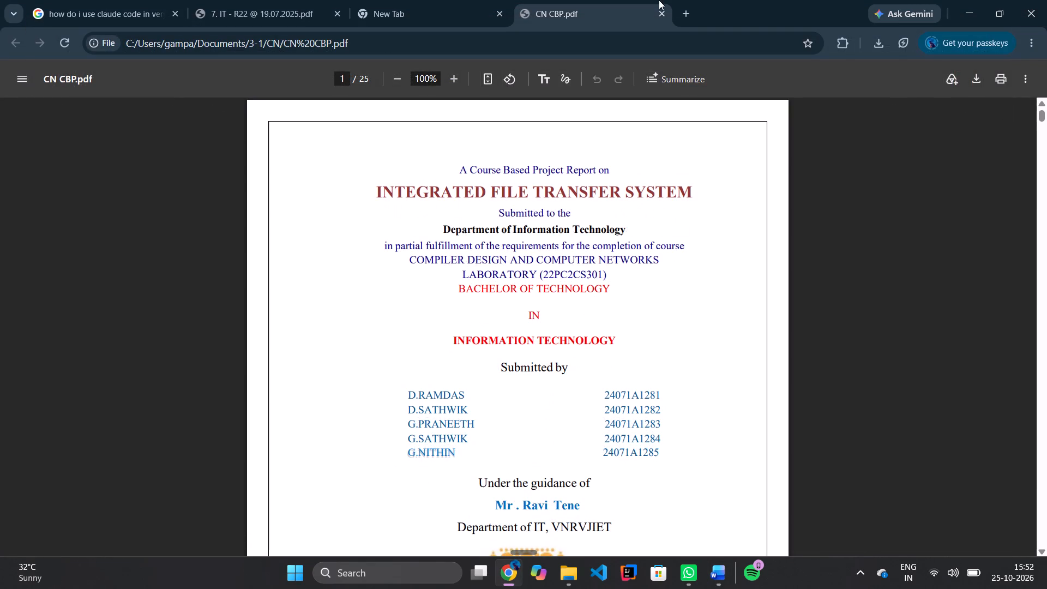
pyautogui.click(665, 17)
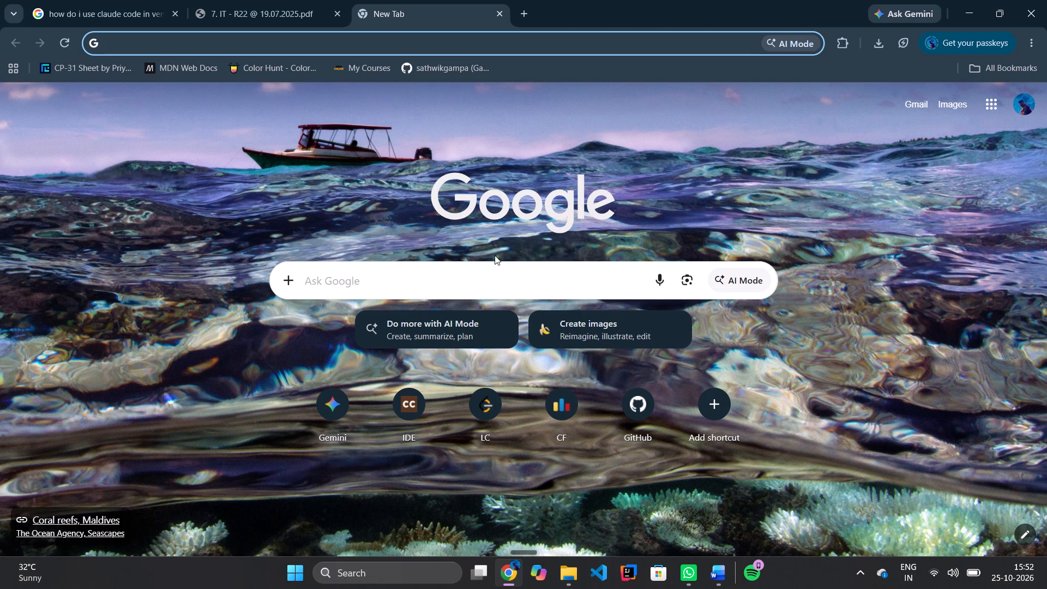
# Switch to the DM CBP document in Word.
pyautogui.hotkey('alt', 'Tab')
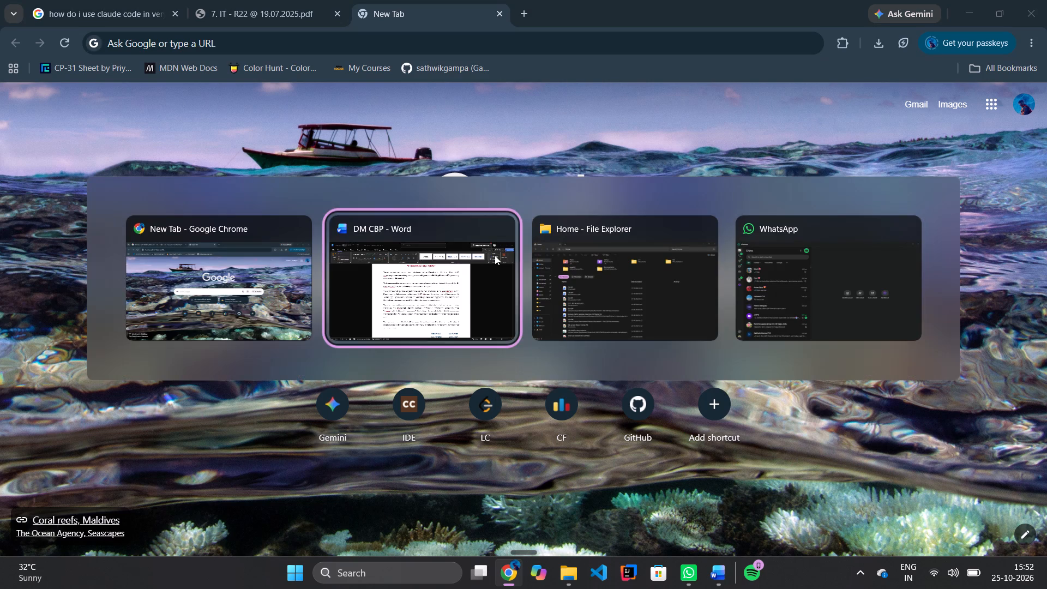
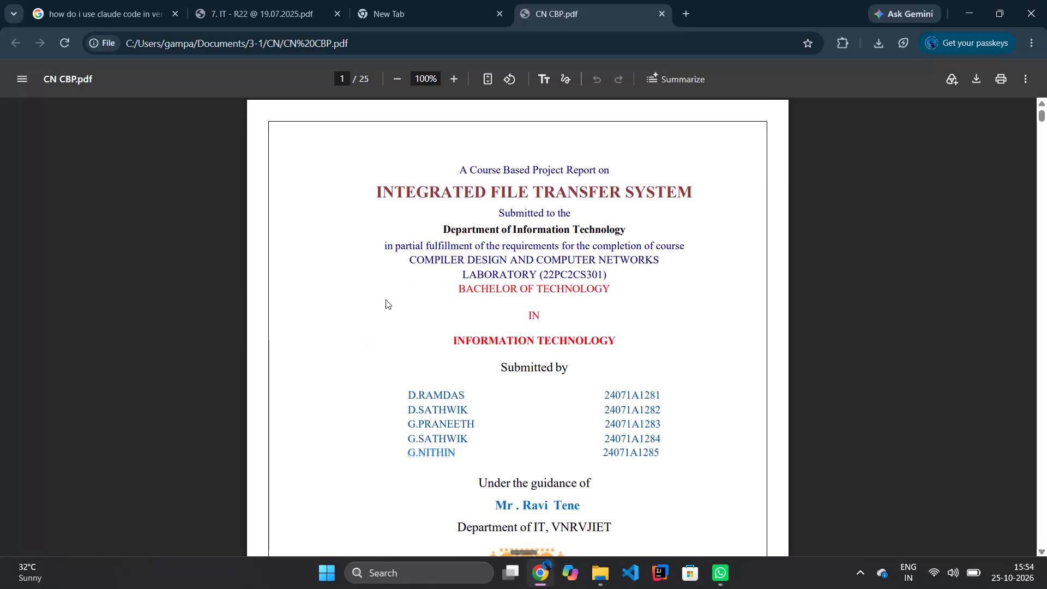
pyautogui.scroll(-3, 386, 299)
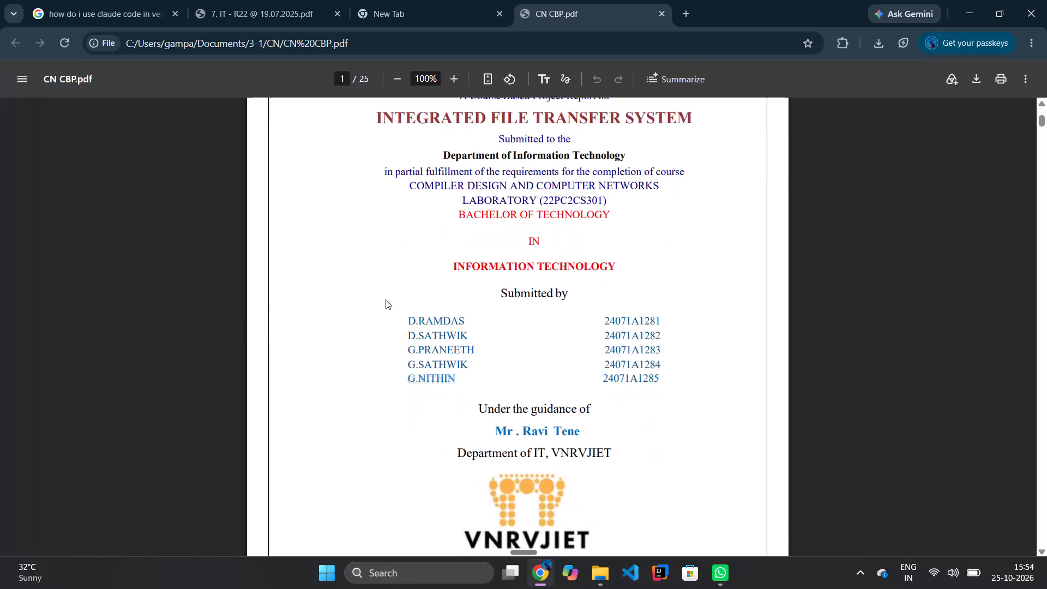
pyautogui.scroll(-16, 384, 300)
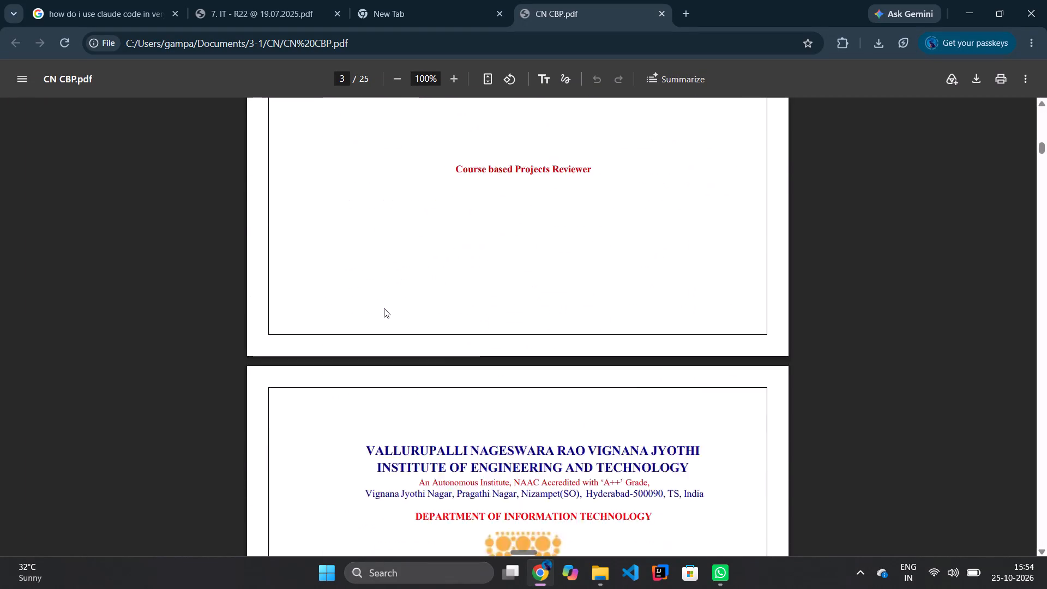
pyautogui.scroll(-11, 384, 305)
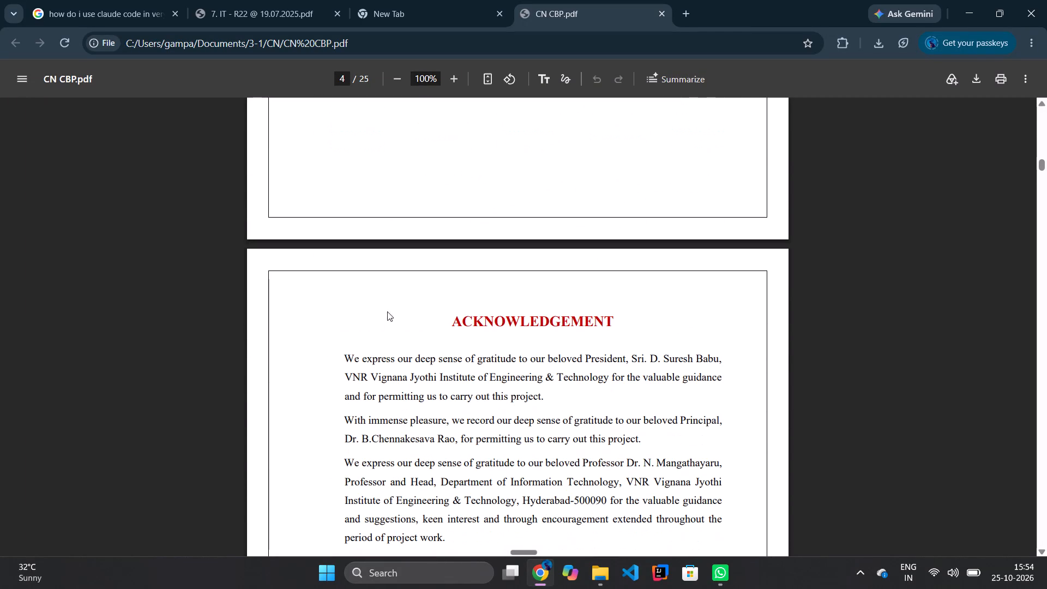
pyautogui.scroll(-2, 451, 436)
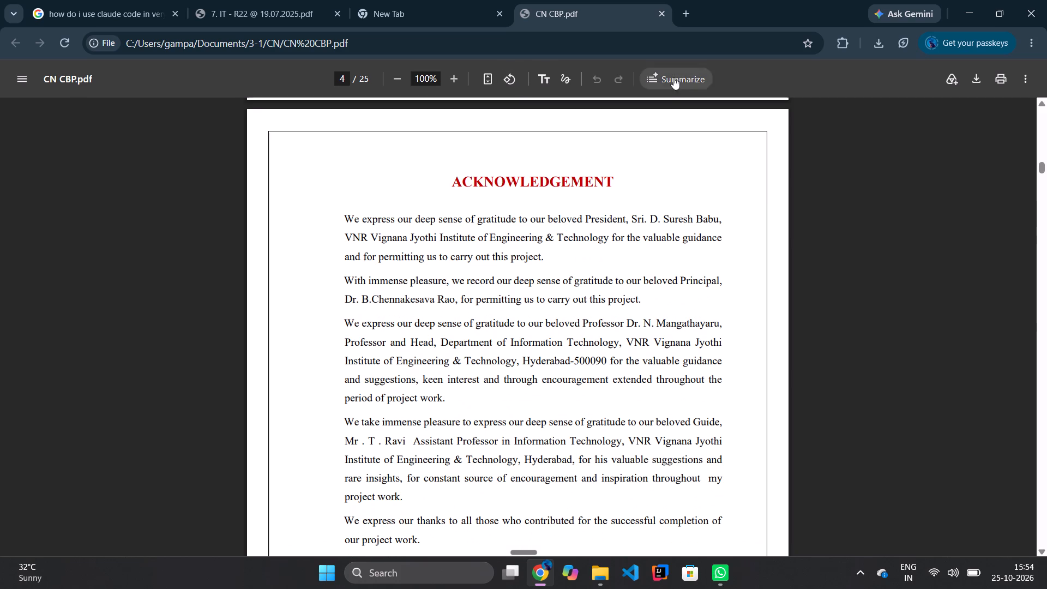
pyautogui.scroll(-8, 494, 323)
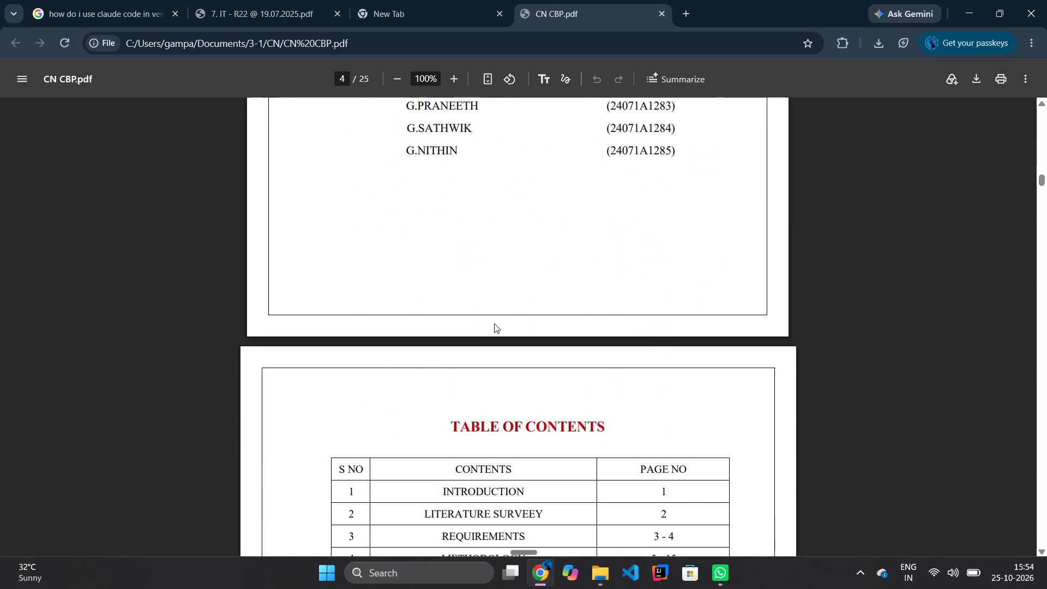